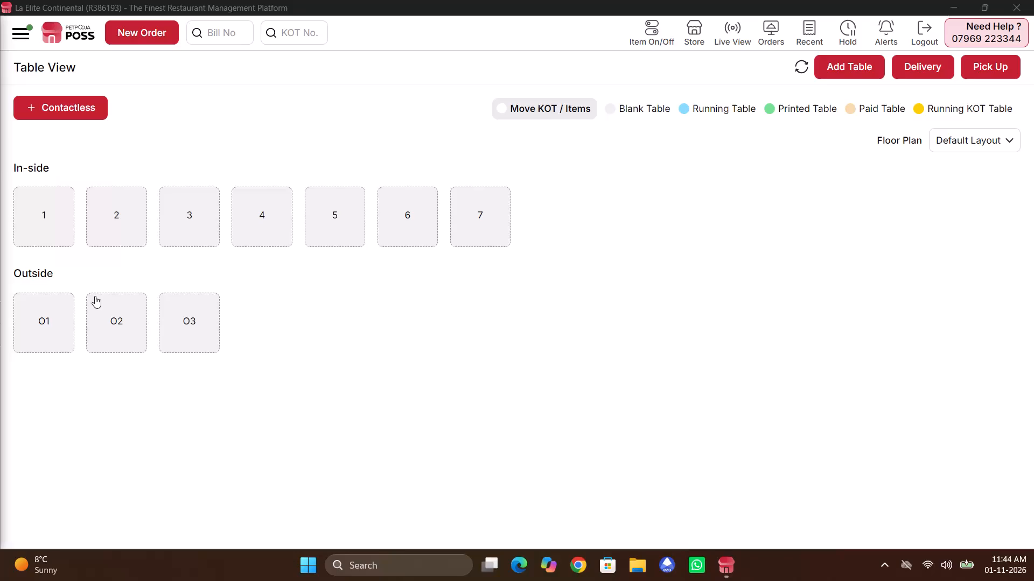
# Start a dine-in order for outside table O1 and add a Half Butter Chicken (Boneless) from Indian Dishes.
pyautogui.click(64, 330)
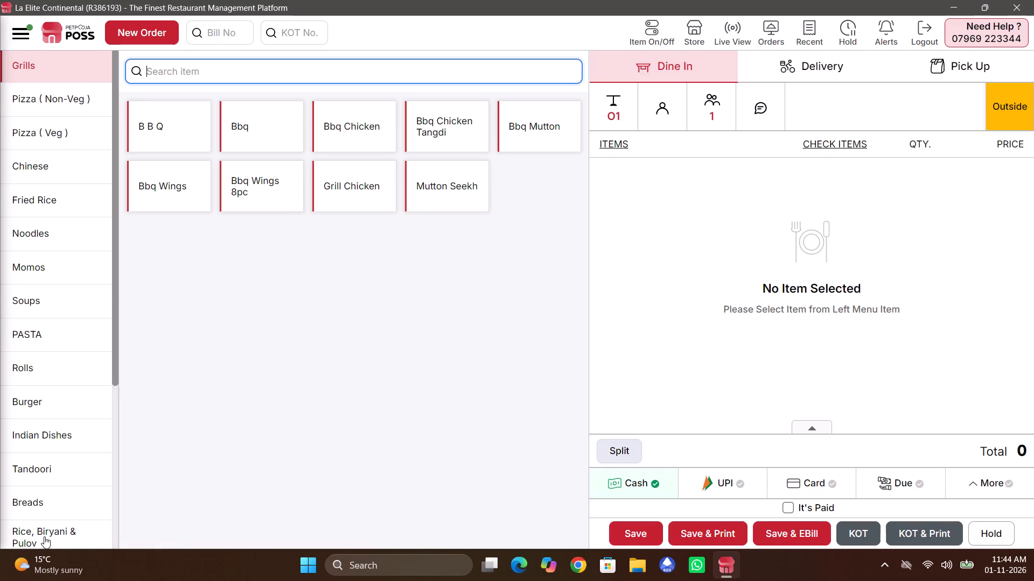
pyautogui.click(47, 439)
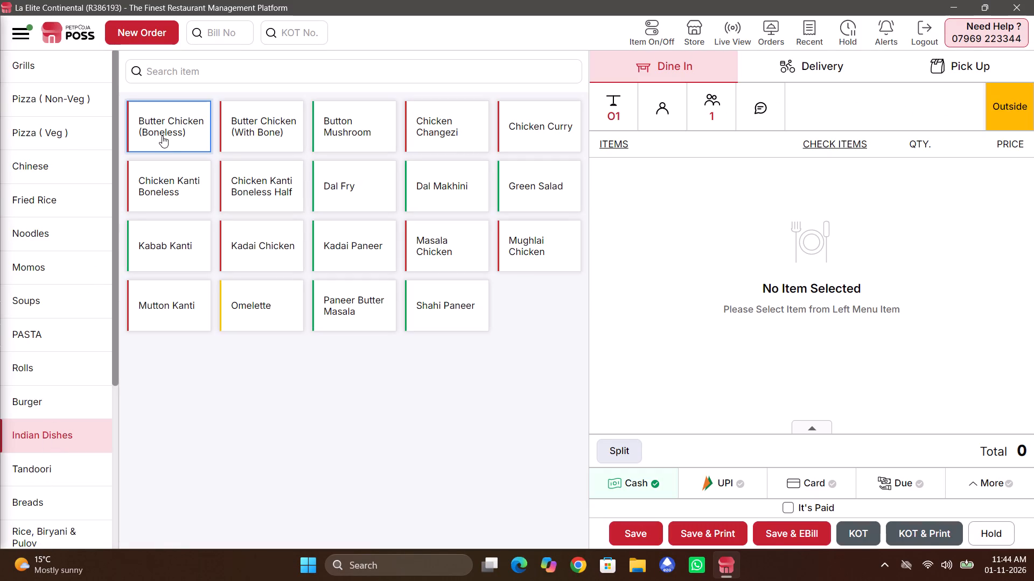
pyautogui.click(161, 134)
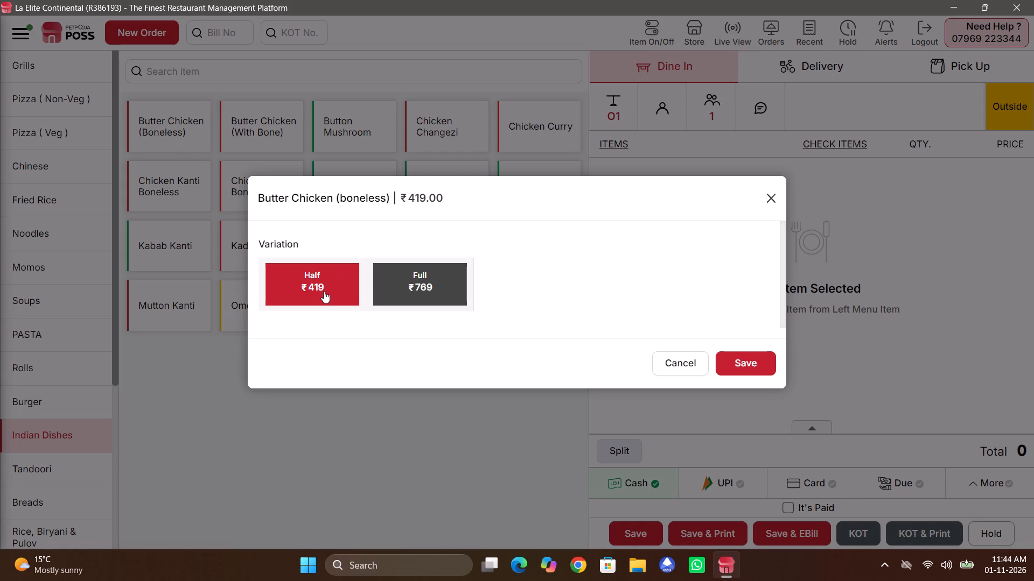
pyautogui.click(324, 291)
pyautogui.click(749, 359)
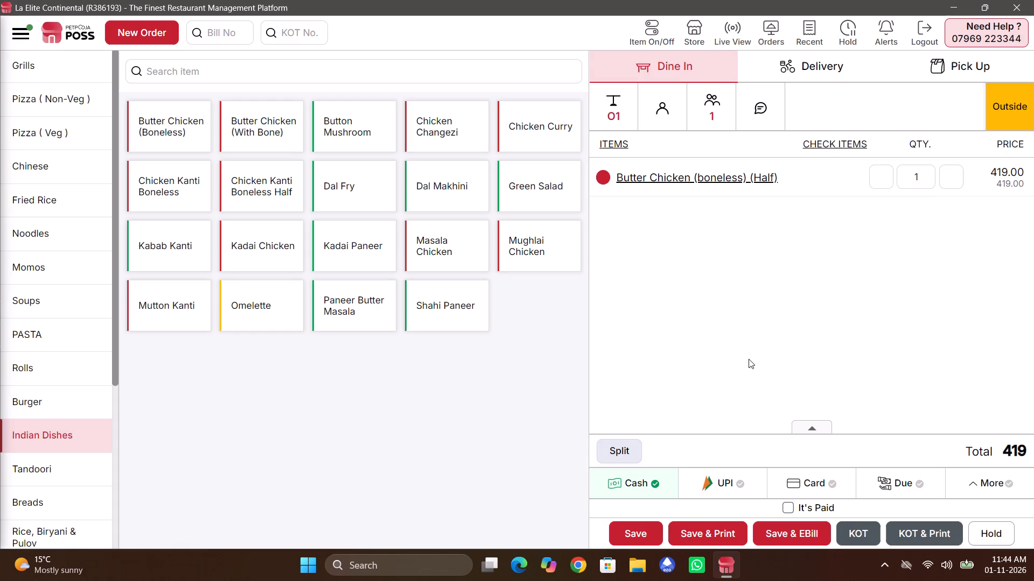
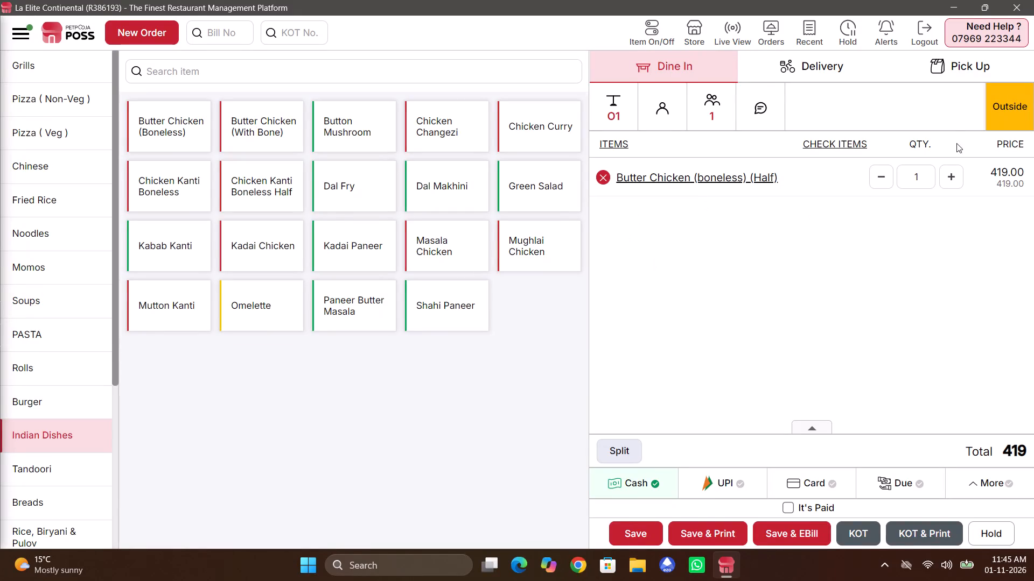
# Set the half Butter Chicken (Boneless) quantity to 2 and add two Butter Naan from Breads.
pyautogui.click(944, 176)
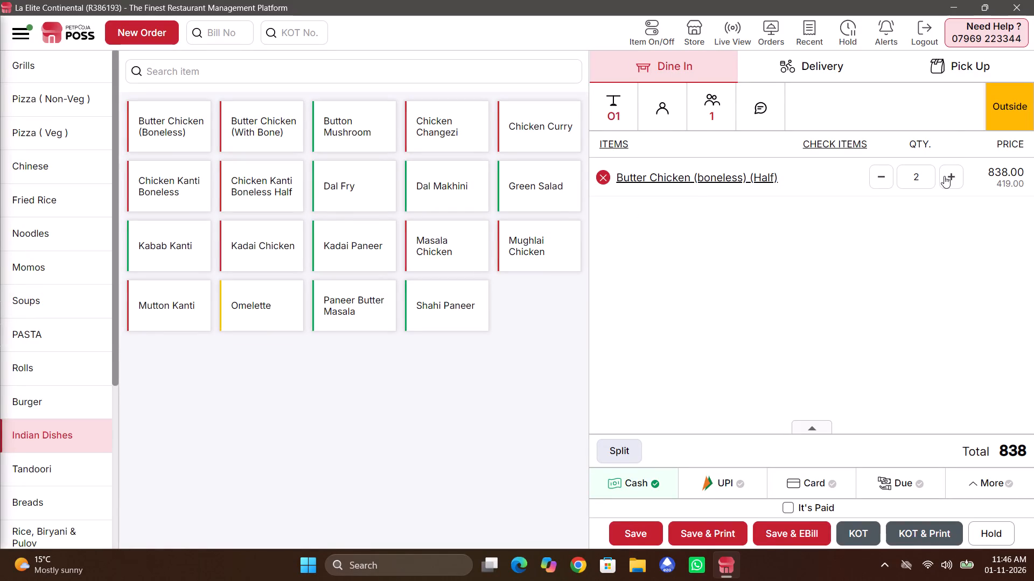
pyautogui.moveTo(944, 176); pyautogui.dragTo(558, 360)
pyautogui.click(25, 492)
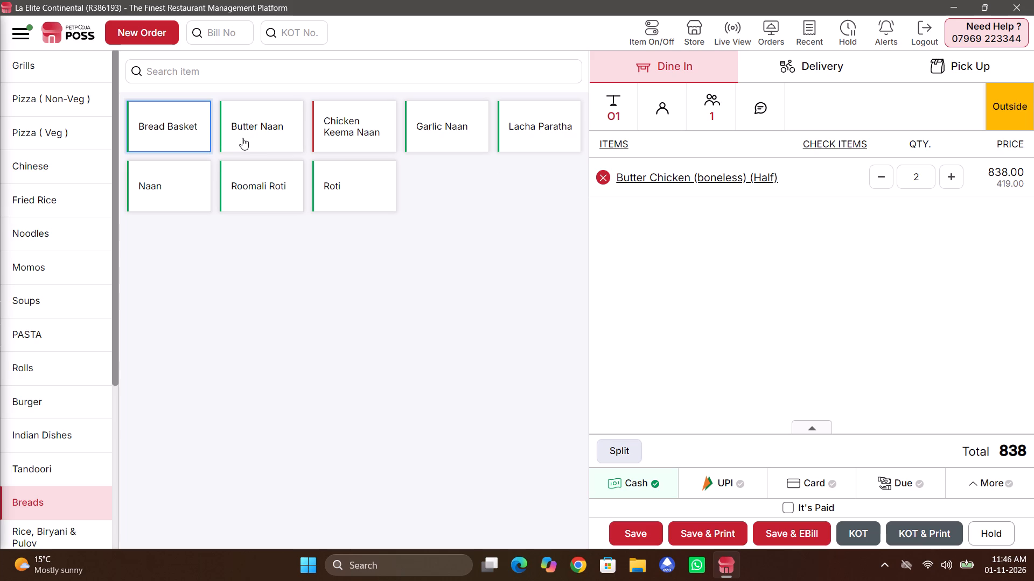
pyautogui.doubleClick(242, 138)
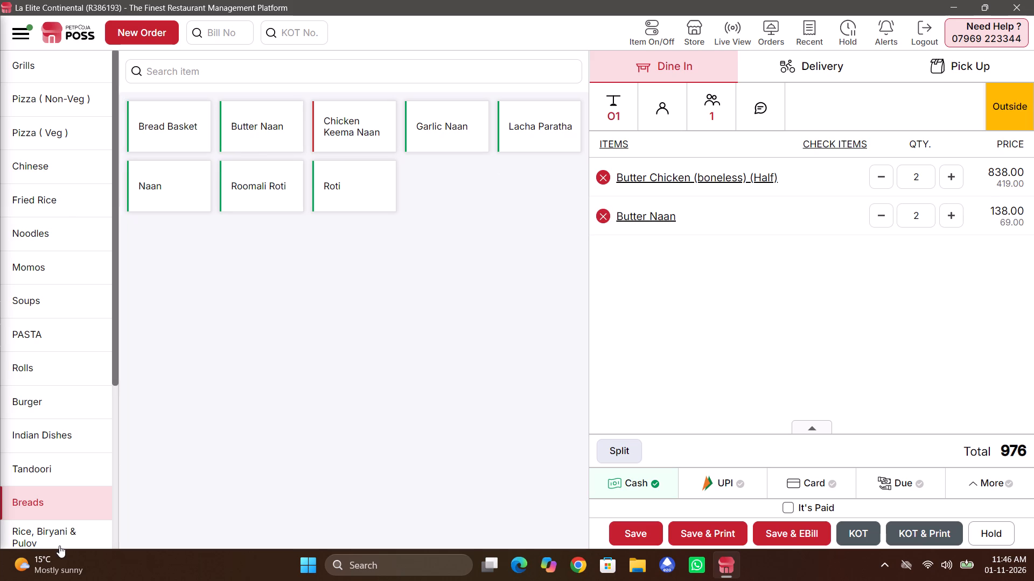
# Add two Half Chicken Biryani from Rice, Biryani & Pulov to the table O1 order.
pyautogui.click(56, 536)
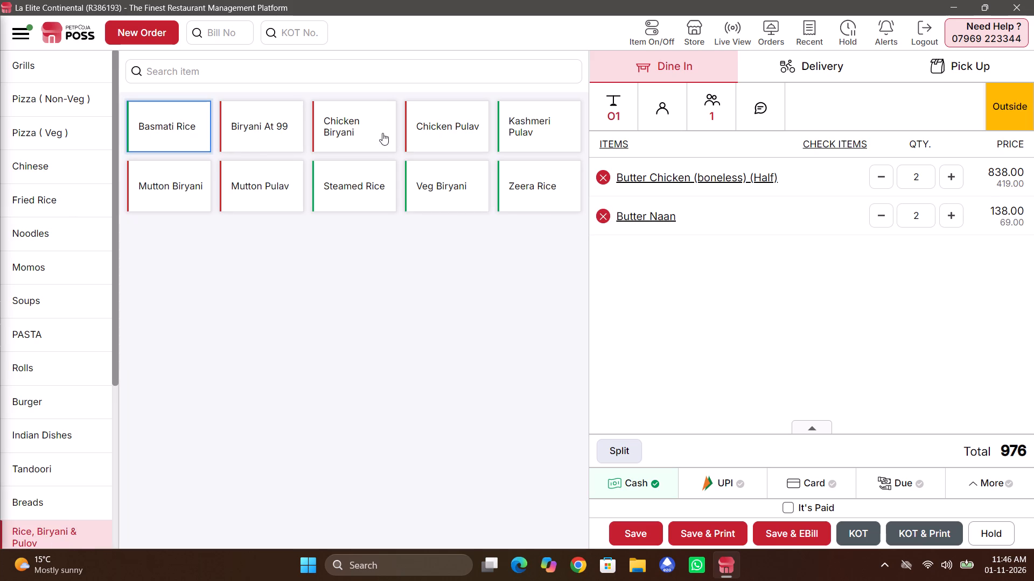
pyautogui.doubleClick(371, 133)
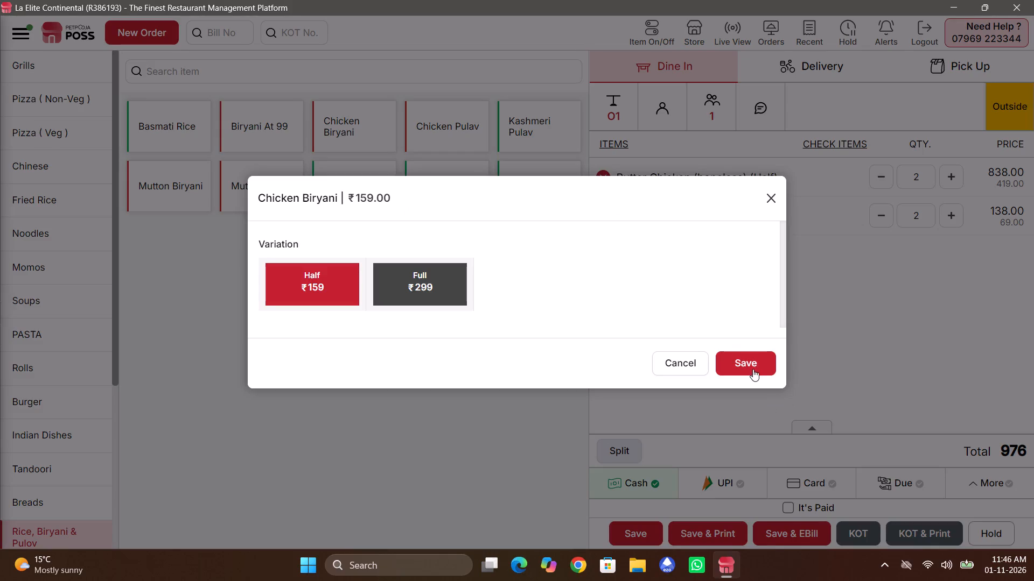
pyautogui.click(753, 369)
pyautogui.click(947, 246)
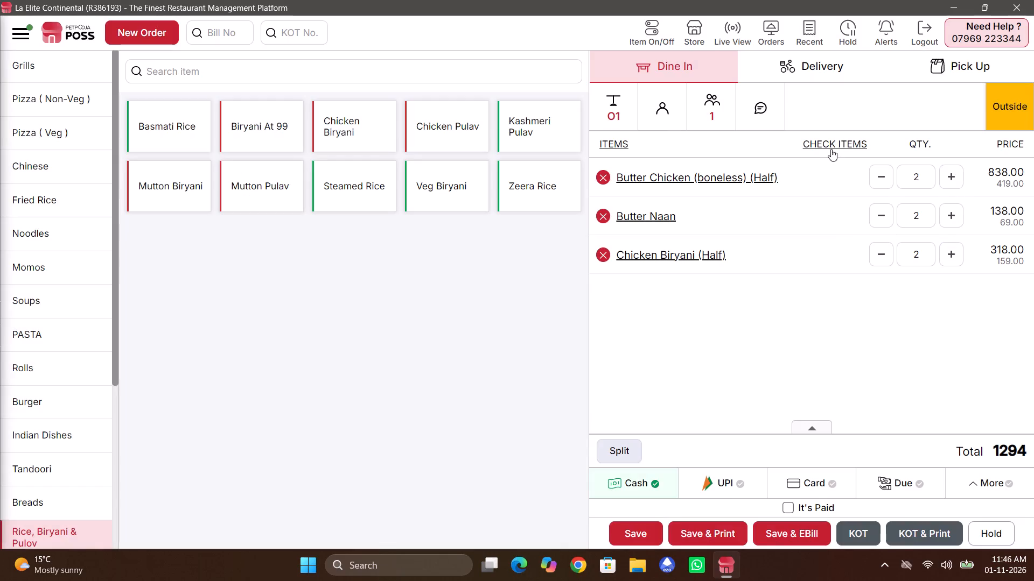
# Assign the saved customer Zomato to the table O1 order, then issue and print its KOT.
pyautogui.click(665, 111)
pyautogui.click(707, 184)
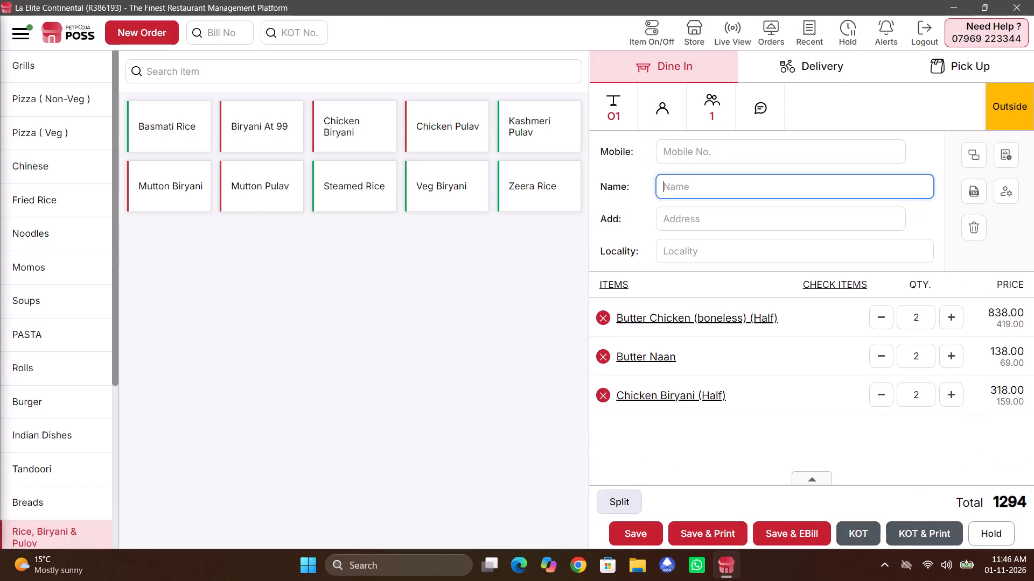
pyautogui.write('zom')
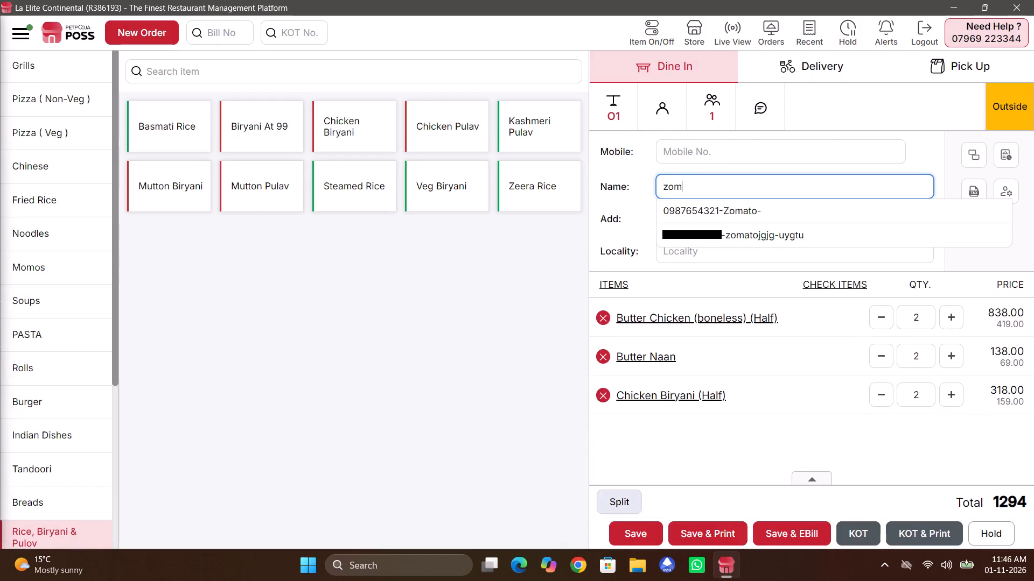
pyautogui.click(712, 218)
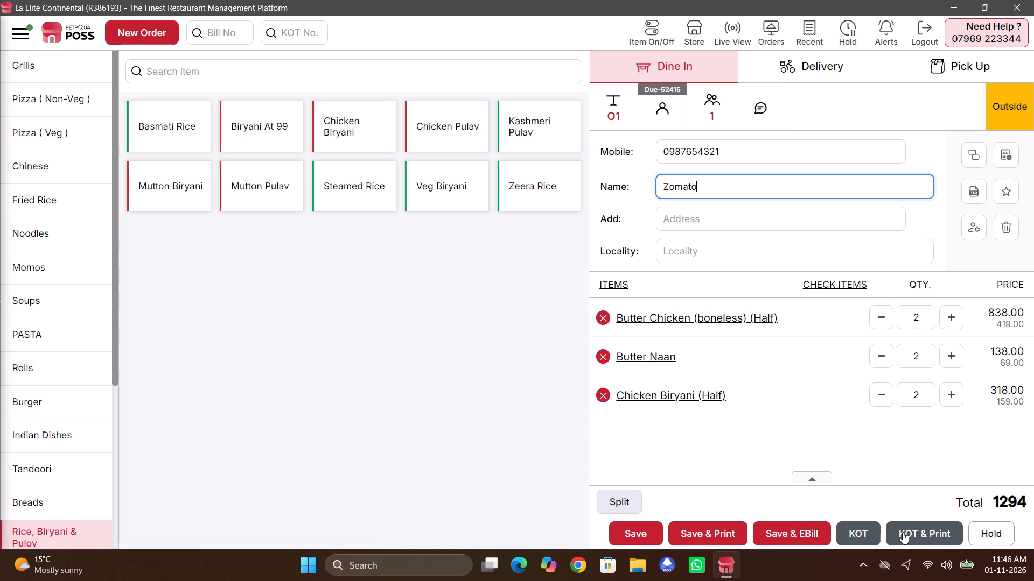
pyautogui.click(903, 532)
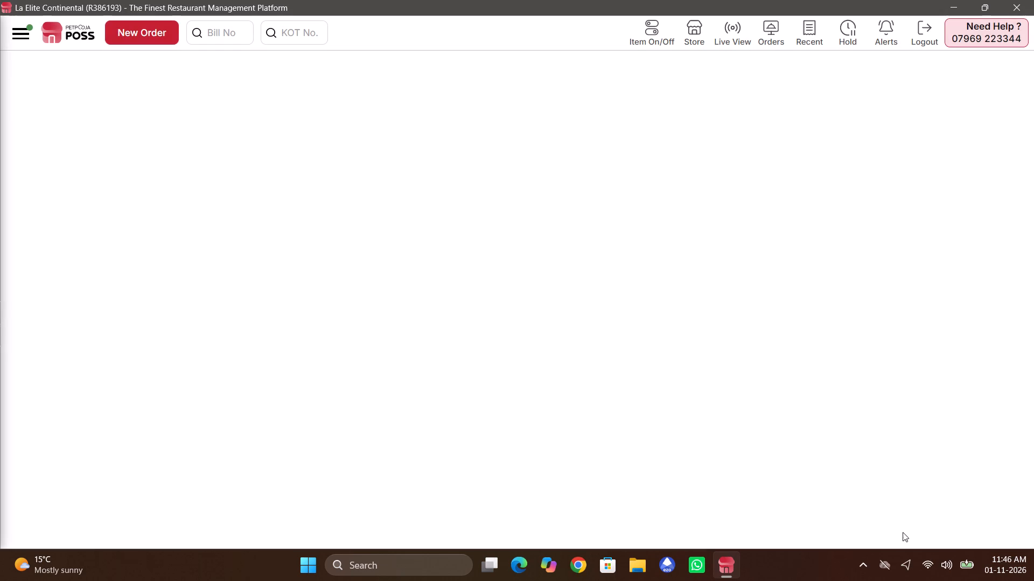
# Open a dine-in order for outside table O2 with one Chicken Fried Momo (10 Pcs) and print its KOT.
pyautogui.click(116, 337)
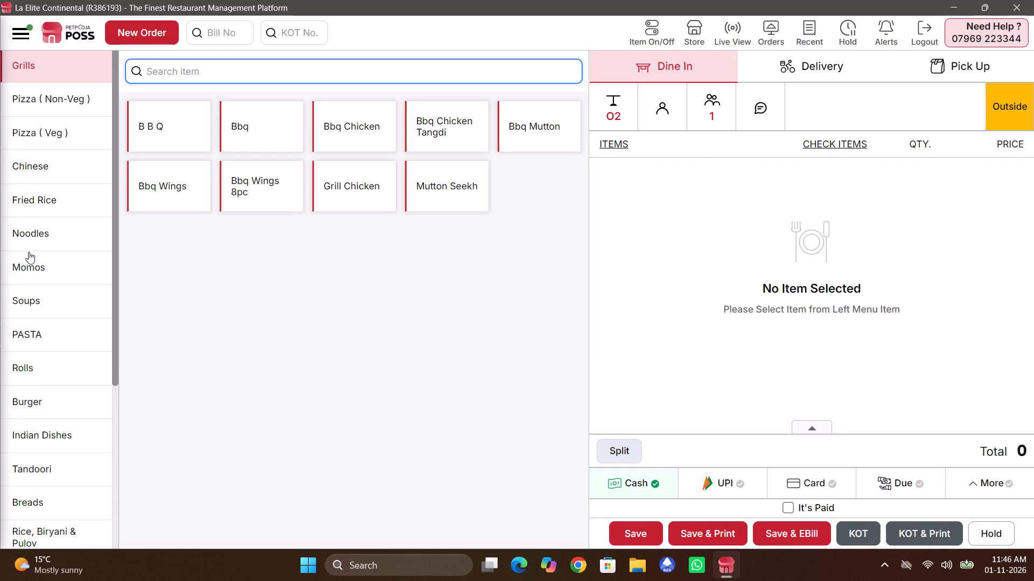
pyautogui.click(31, 265)
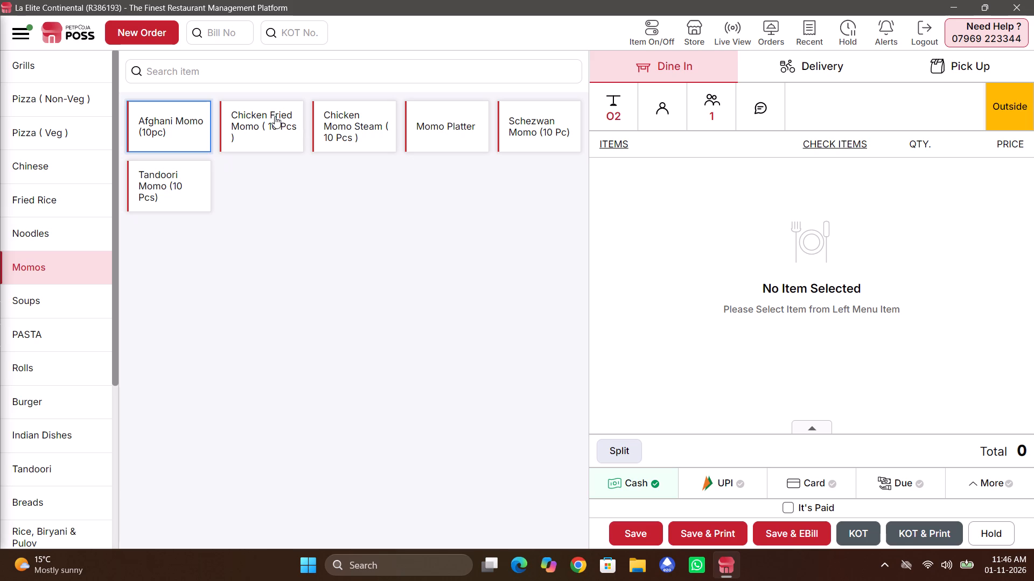
pyautogui.click(275, 116)
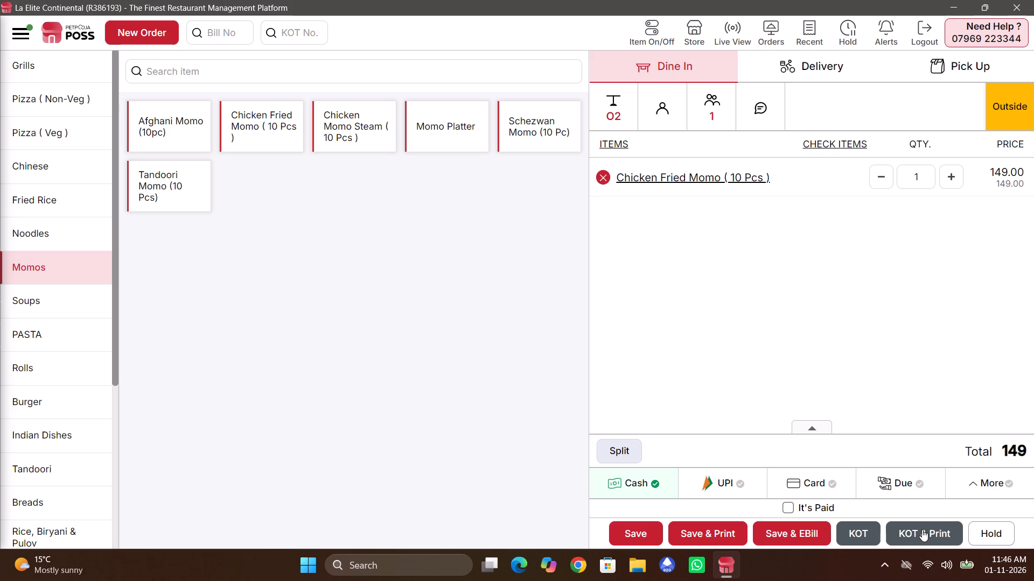
pyautogui.click(922, 529)
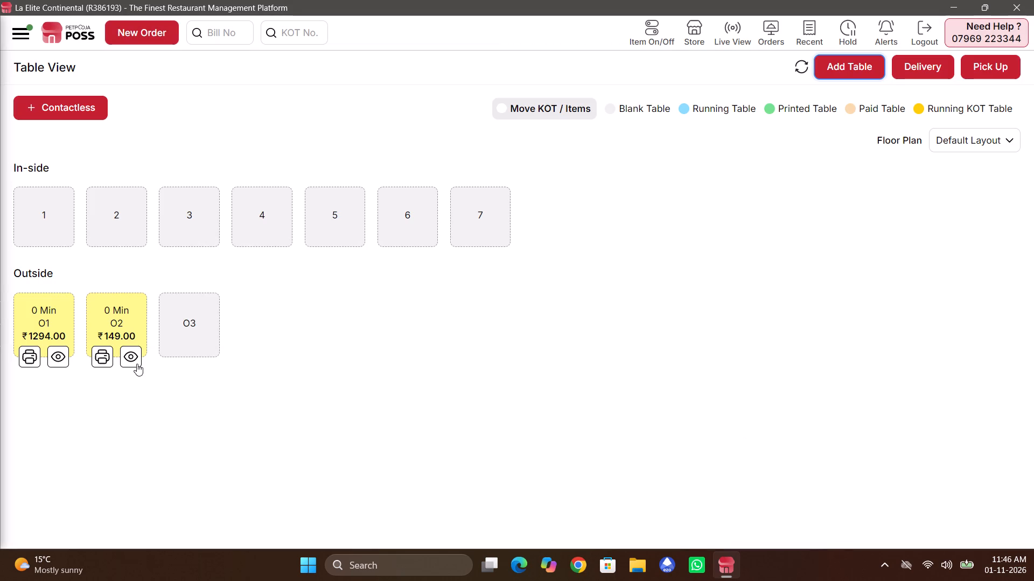
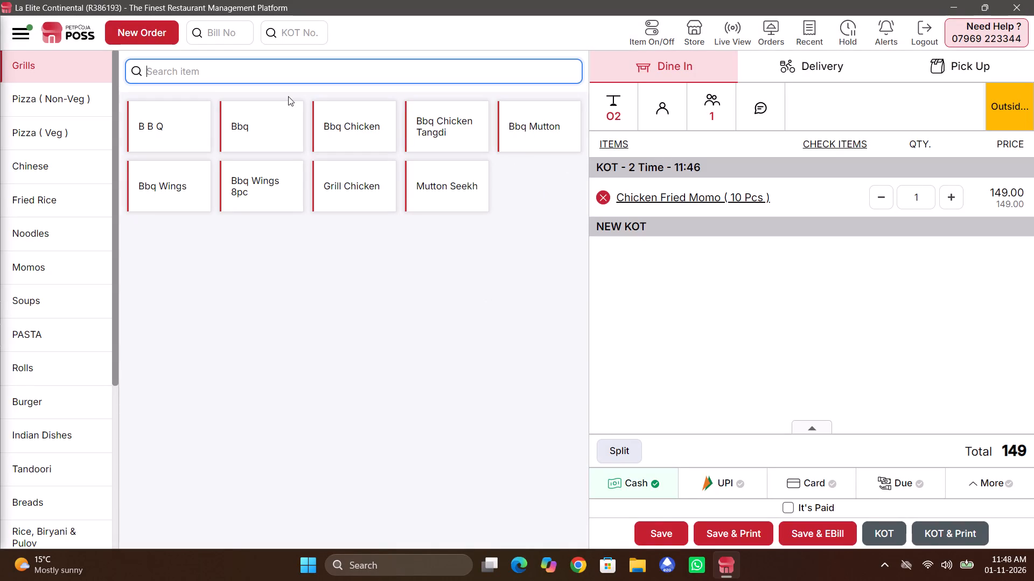
# Open a dine-in order for outside table O3 and add one Schezwan Momo (10 Pc) from Momos.
pyautogui.click(153, 44)
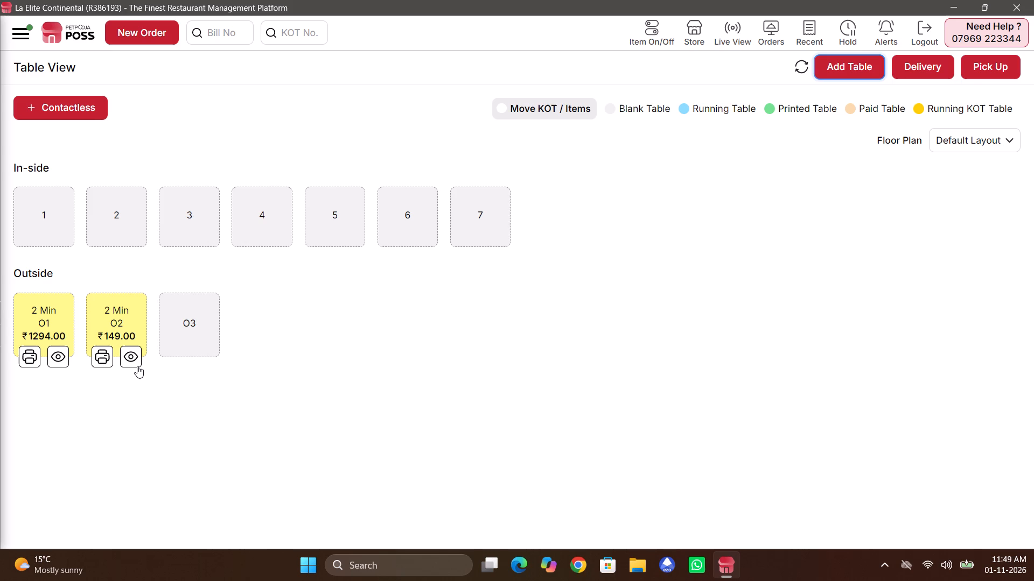
pyautogui.click(192, 349)
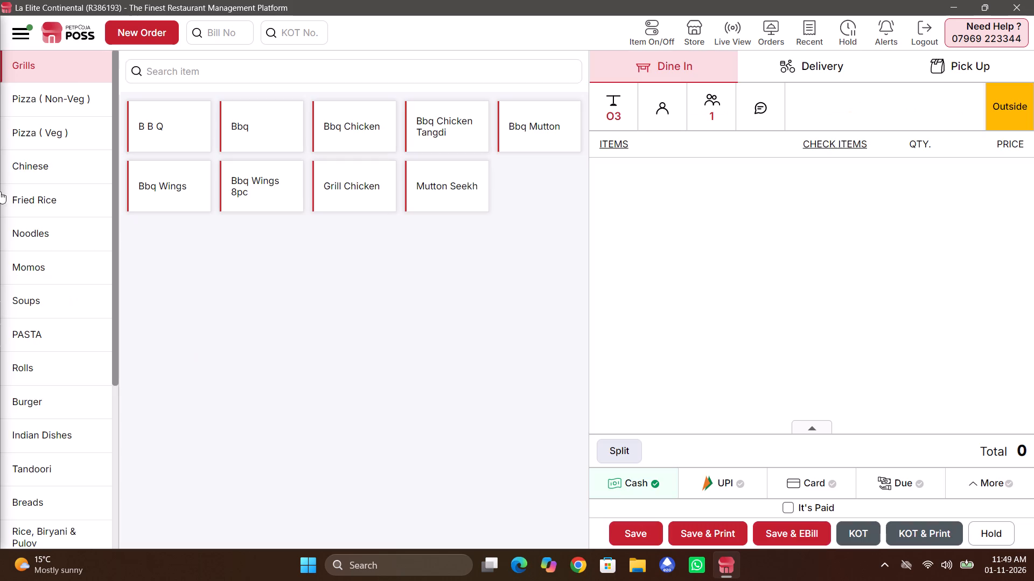
pyautogui.click(38, 265)
pyautogui.click(569, 129)
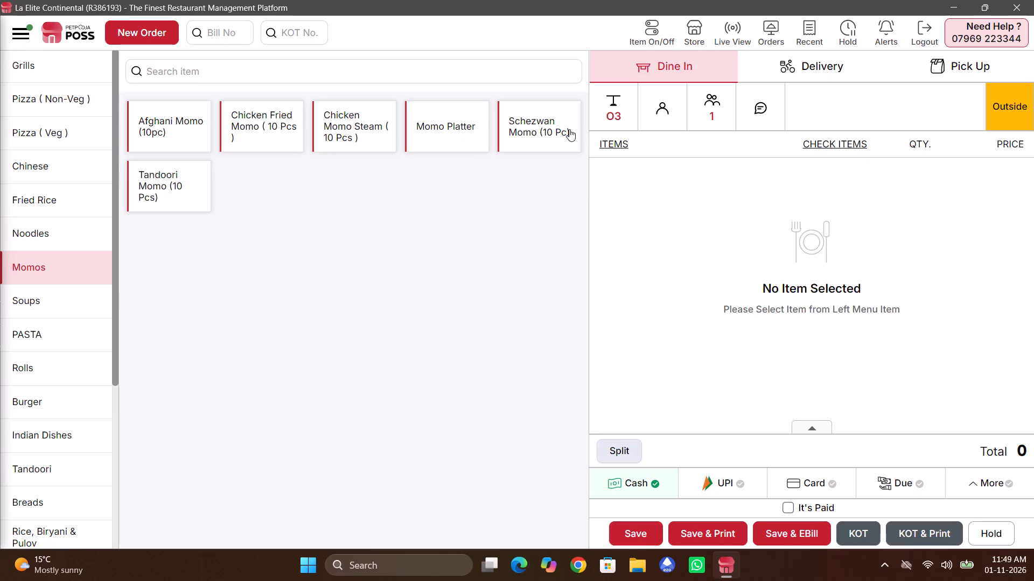
# Assign the saved customer swiggy La Elite to the table O3 order, then issue and print its KOT.
pyautogui.click(650, 113)
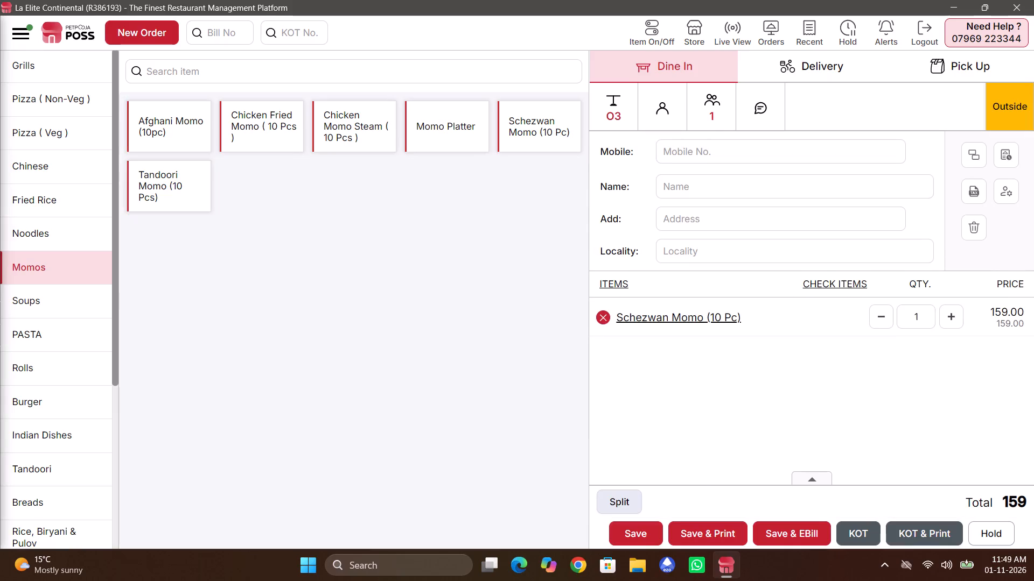
pyautogui.click(683, 188)
pyautogui.write('swi')
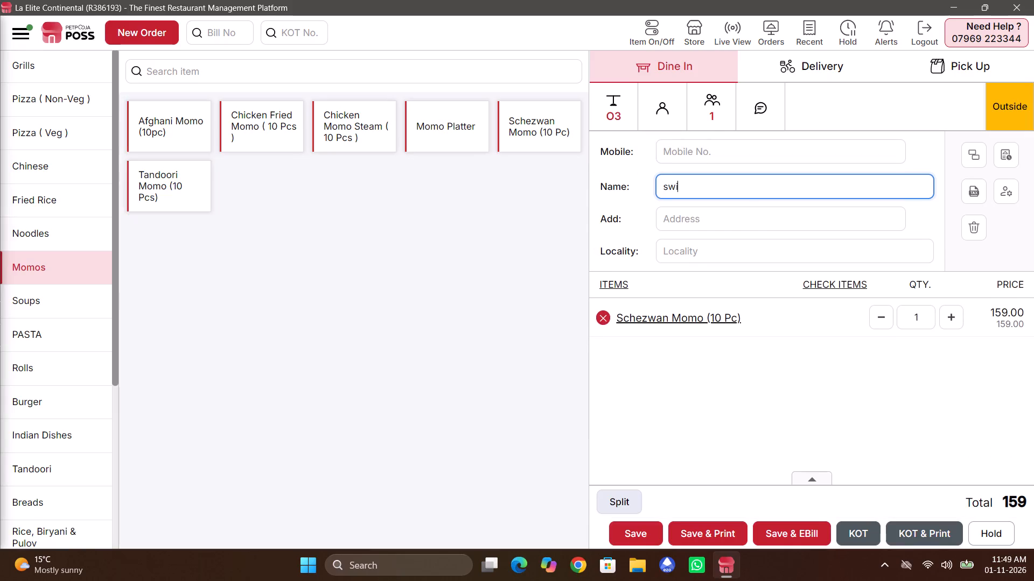
pyautogui.click(728, 251)
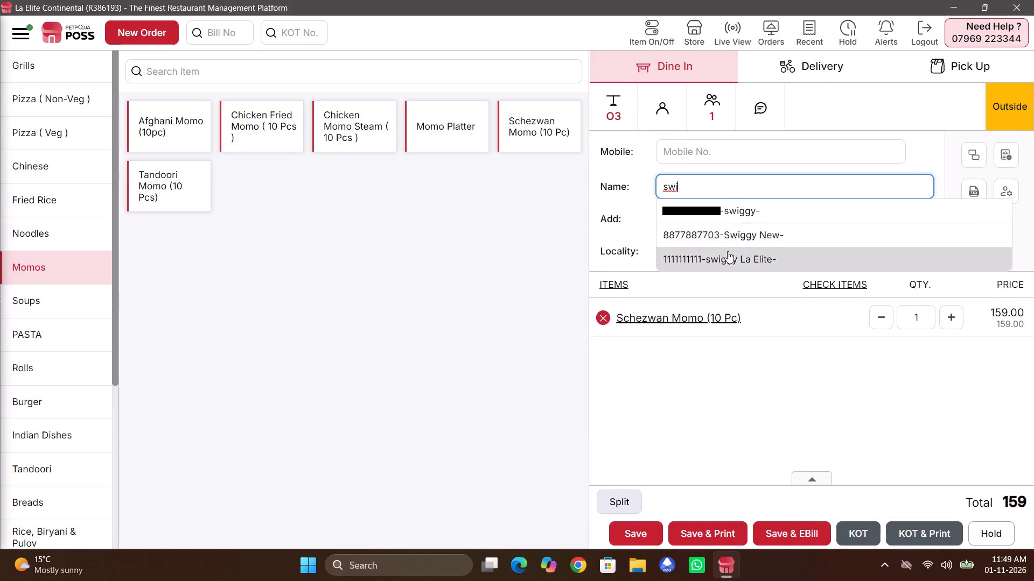
pyautogui.click(911, 533)
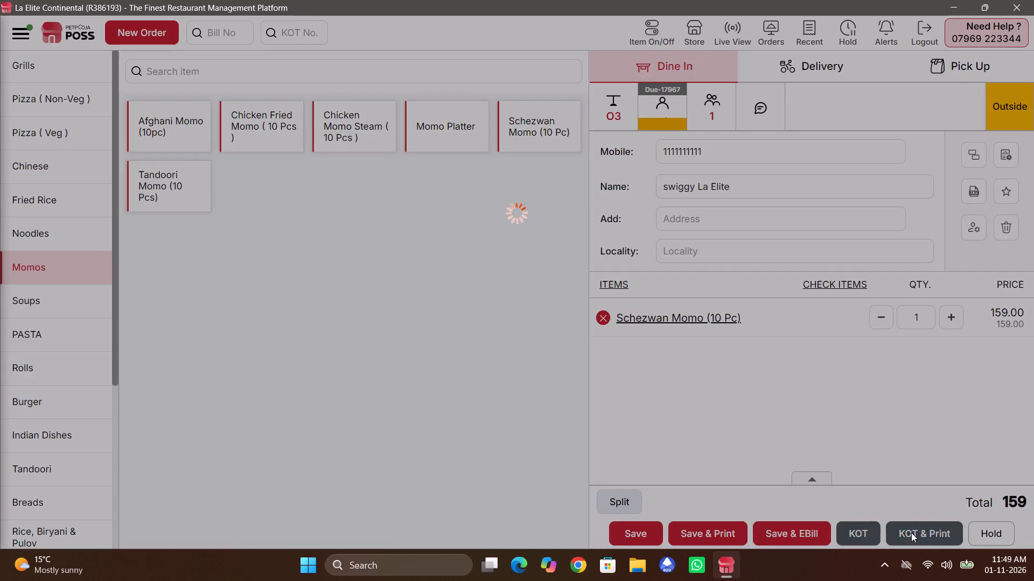
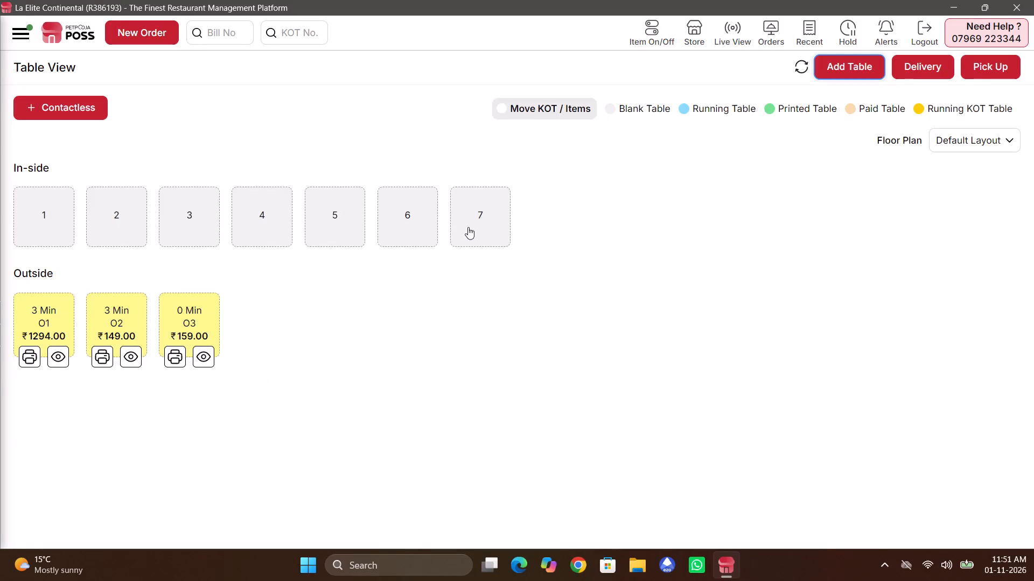
# Open a dine-in order for In-side table 7 and add one Kabab Kanti, searching the items for kabab.
pyautogui.click(469, 226)
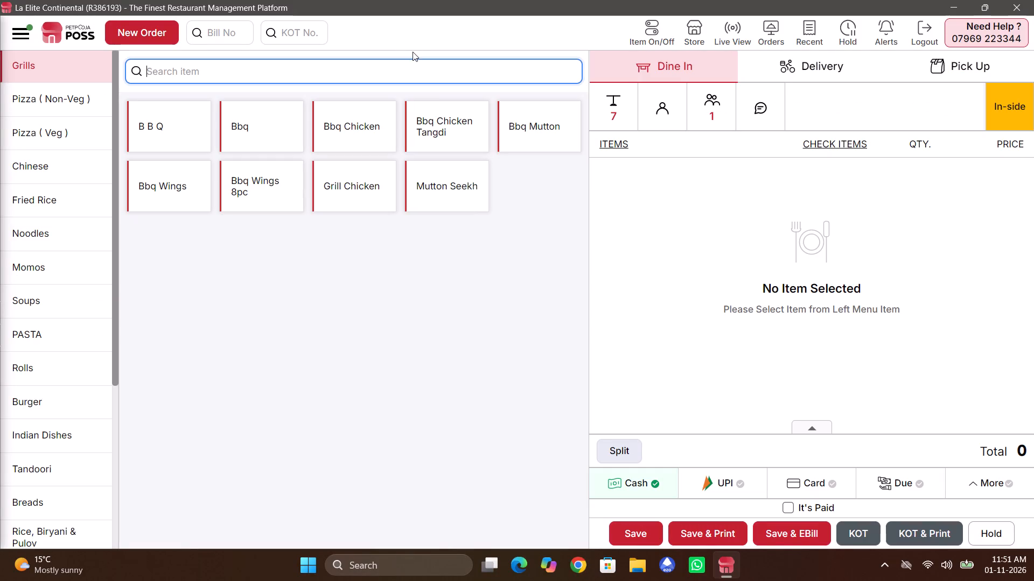
pyautogui.click(410, 57)
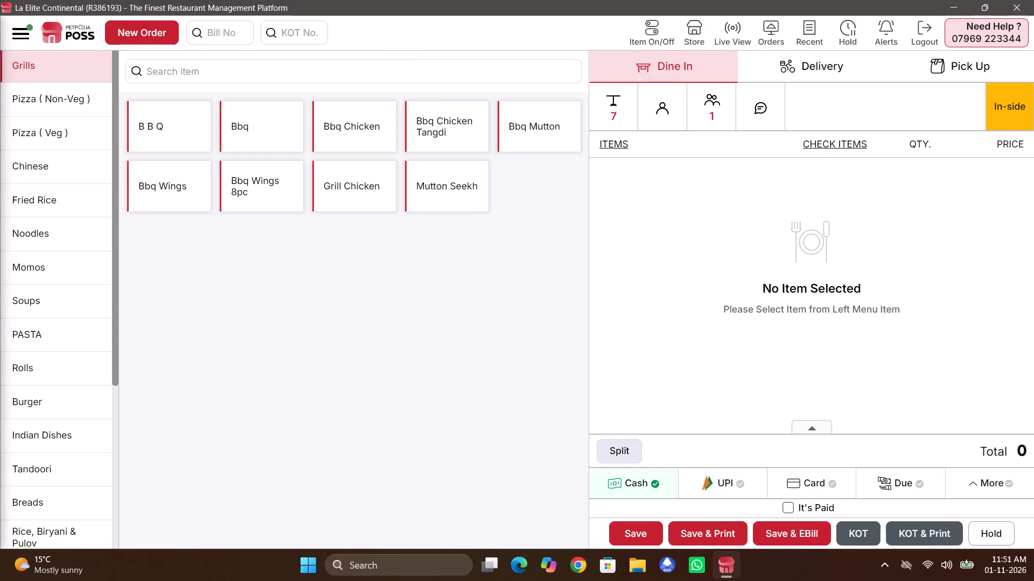
pyautogui.click(410, 59)
pyautogui.write('kabab')
pyautogui.press('Return')
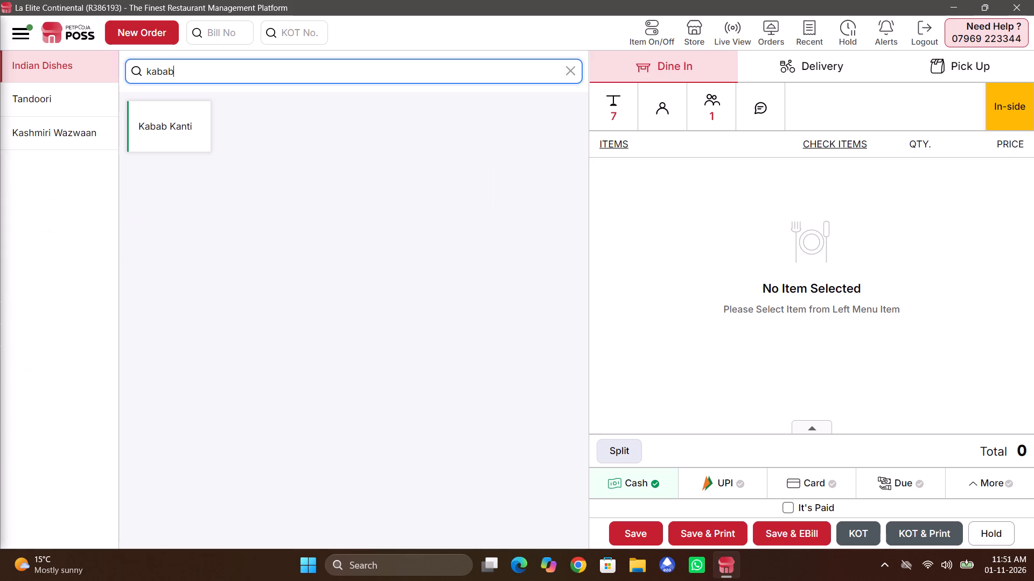
pyautogui.click(140, 114)
# Add three Butter Naan from Breads to the table 7 order, then issue and print its KOT.
pyautogui.doubleClick(201, 67)
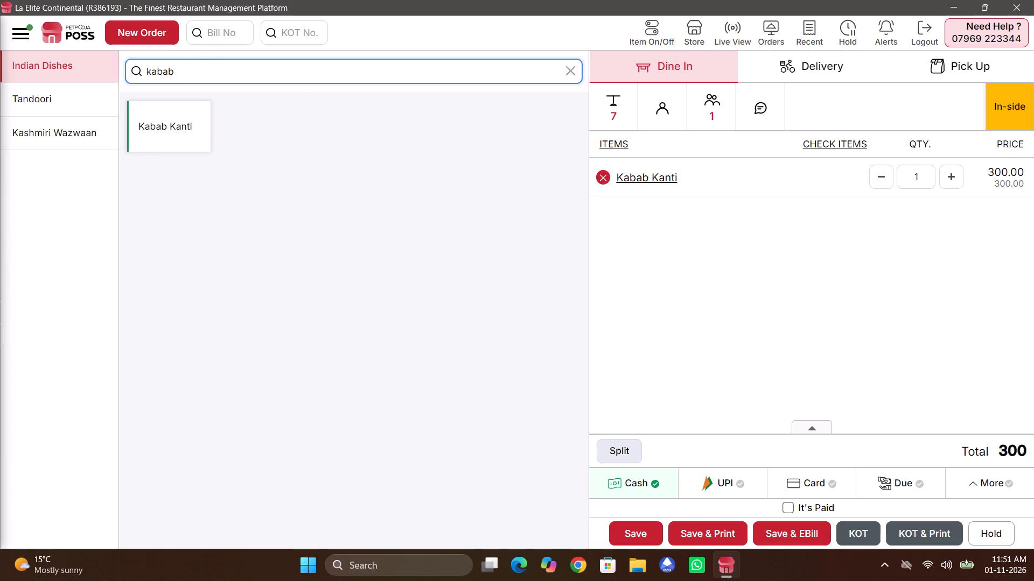
pyautogui.write('butter')
pyautogui.press('Return')
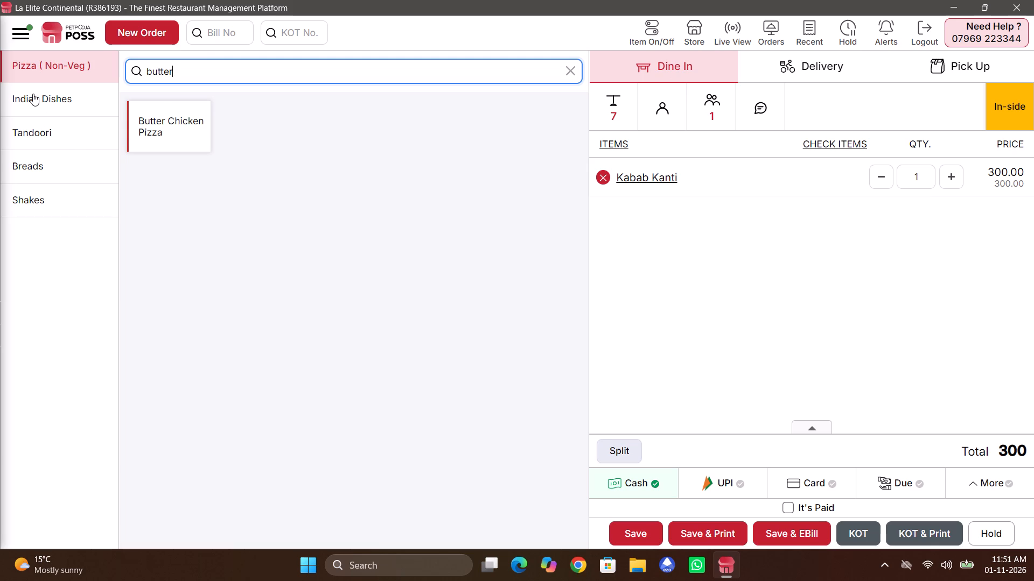
pyautogui.click(69, 166)
pyautogui.tripleClick(187, 128)
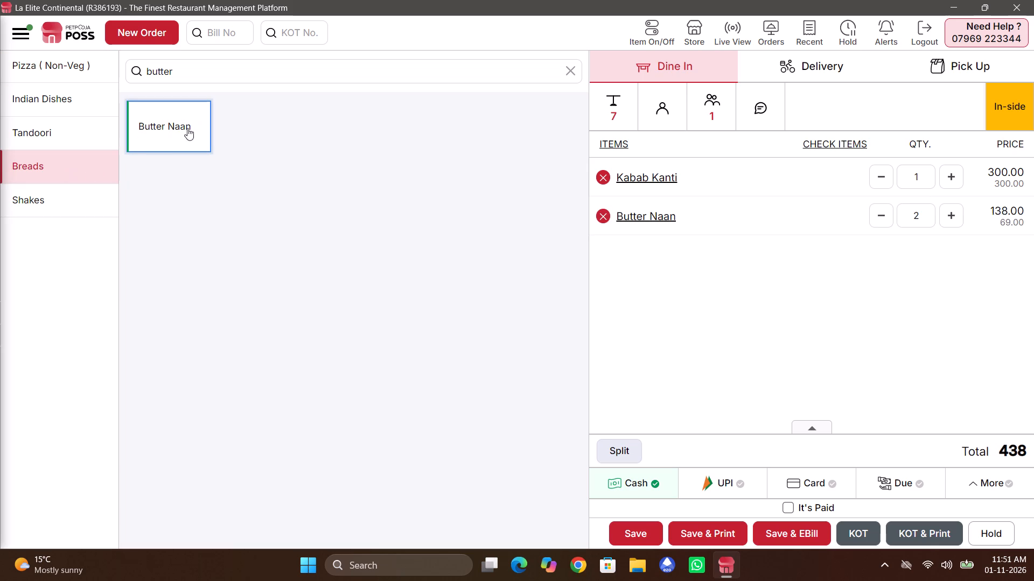
pyautogui.click(897, 534)
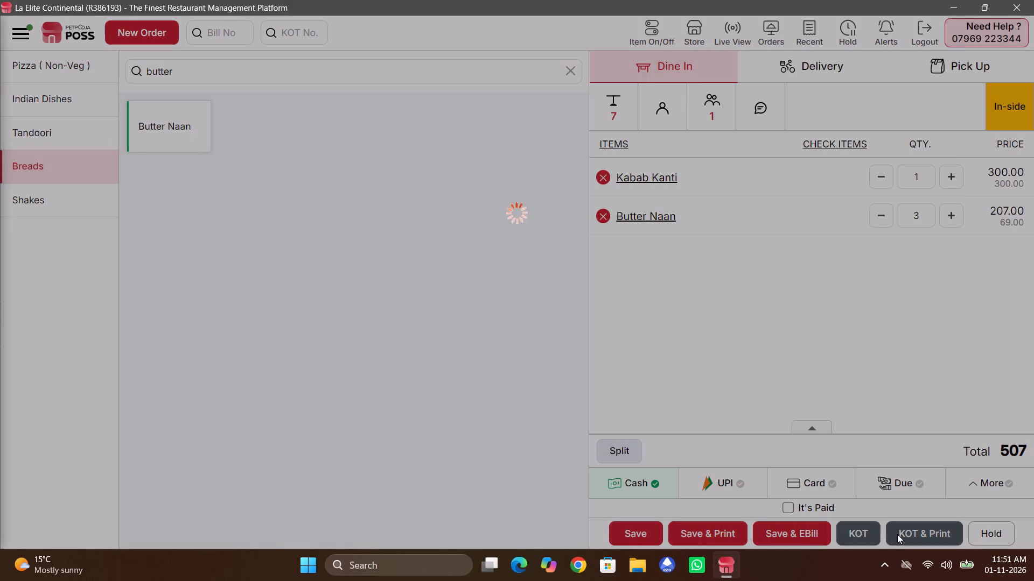
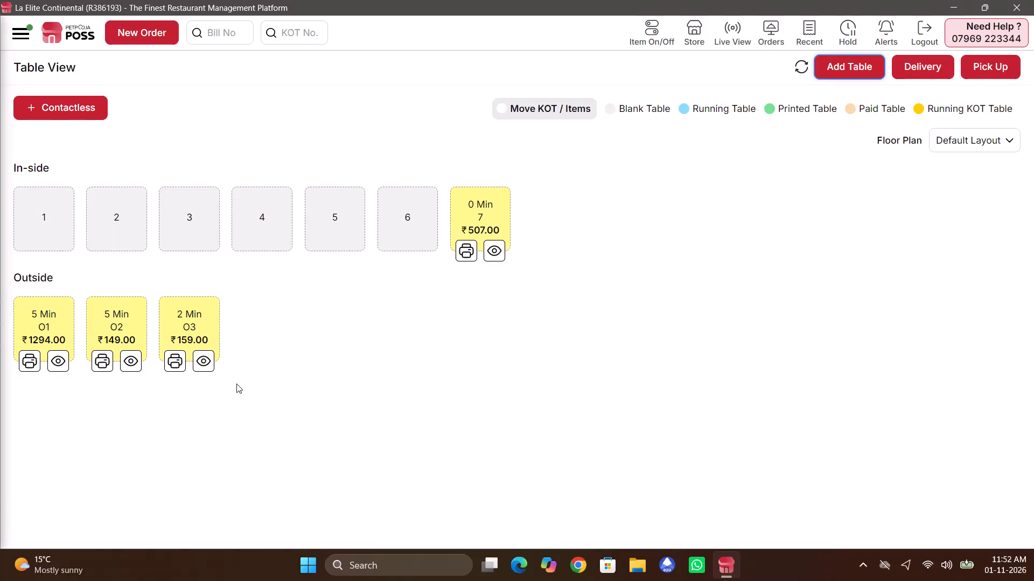
# Load outside table O2's existing KOT, save it as an e-bill, and settle the table's bill.
pyautogui.click(129, 336)
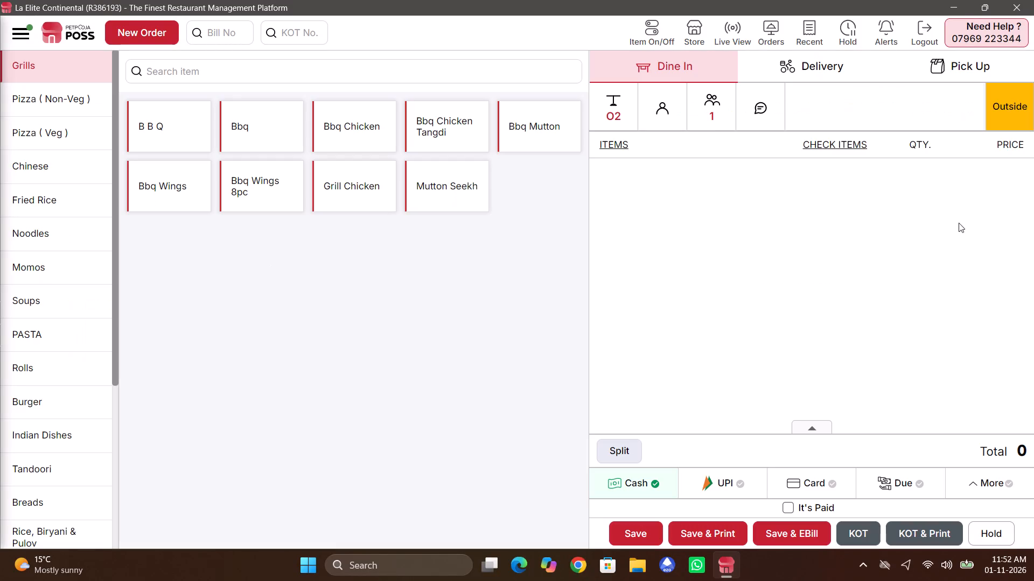
pyautogui.click(997, 151)
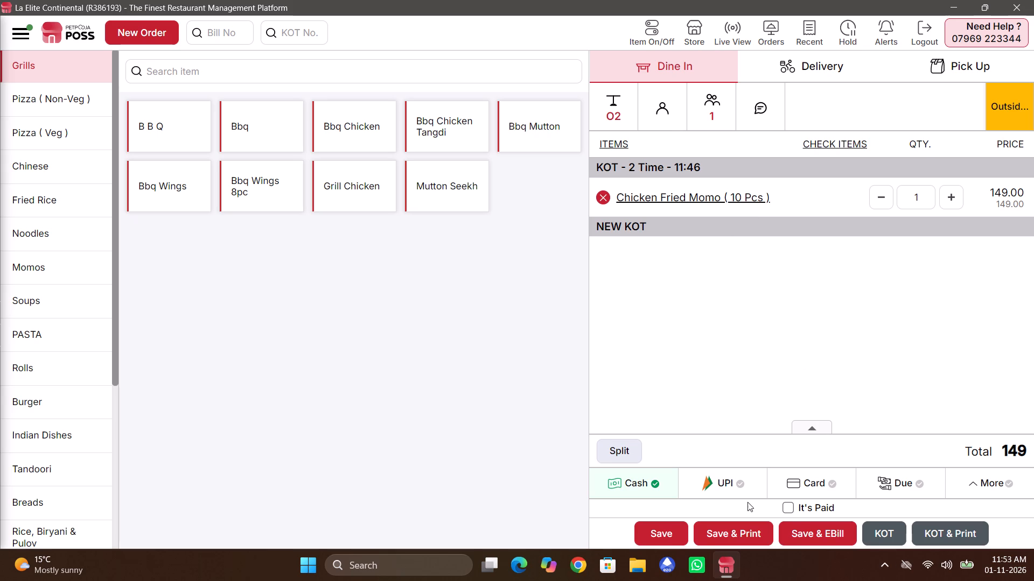
pyautogui.click(834, 530)
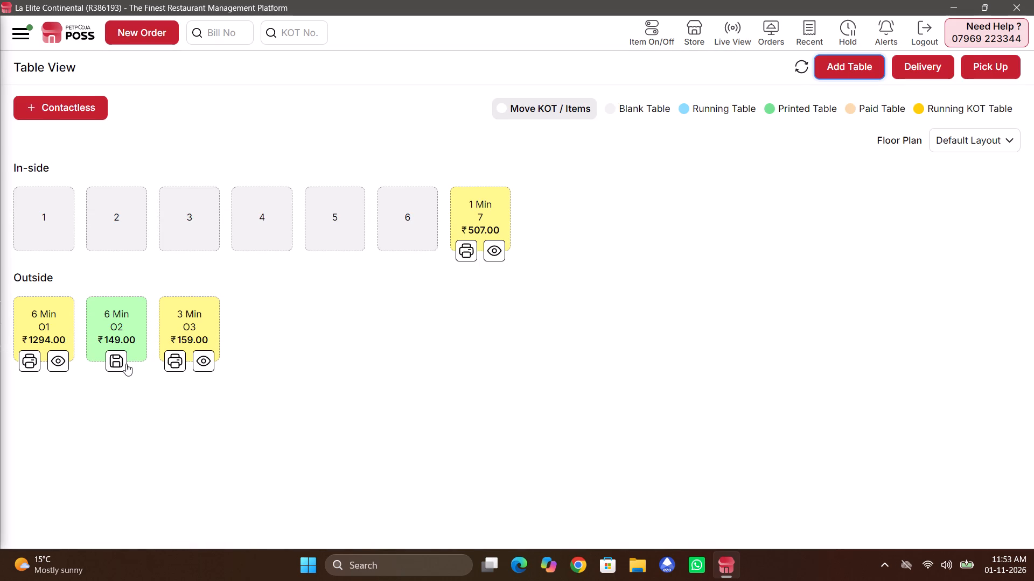
pyautogui.click(118, 364)
pyautogui.click(709, 398)
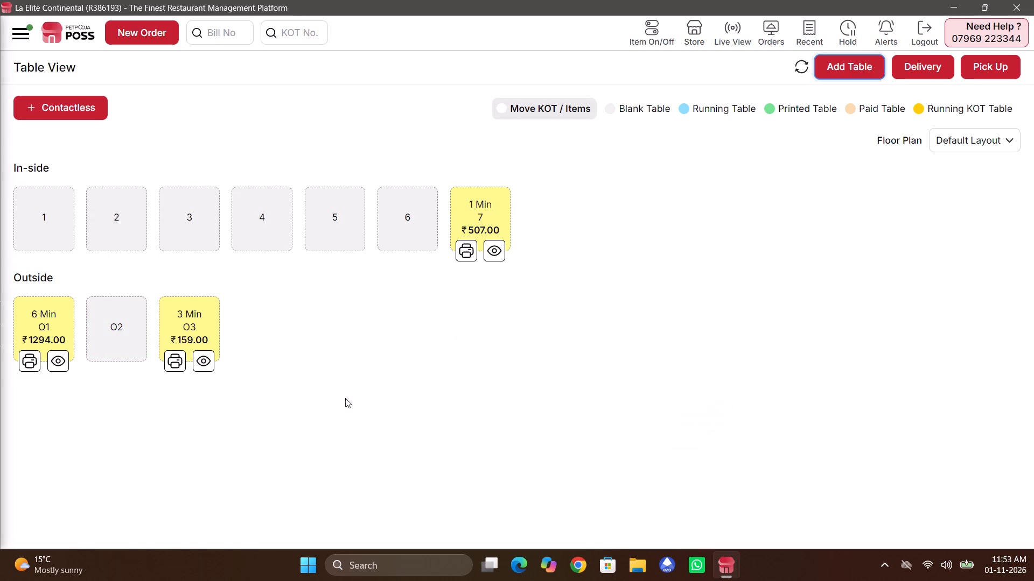
# Open the running order for In-side table 7 and load its existing KOT items.
pyautogui.click(473, 208)
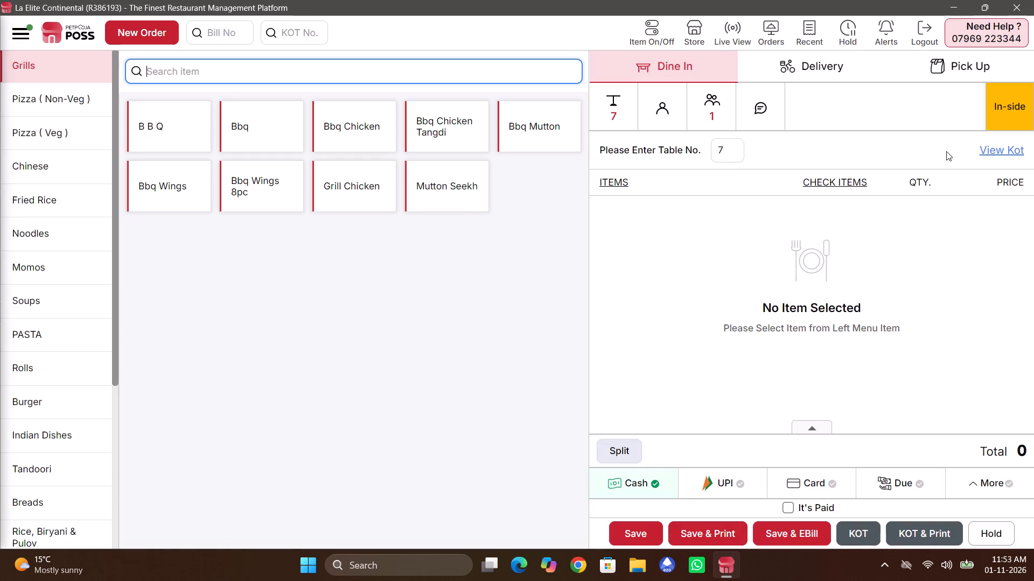
pyautogui.click(991, 155)
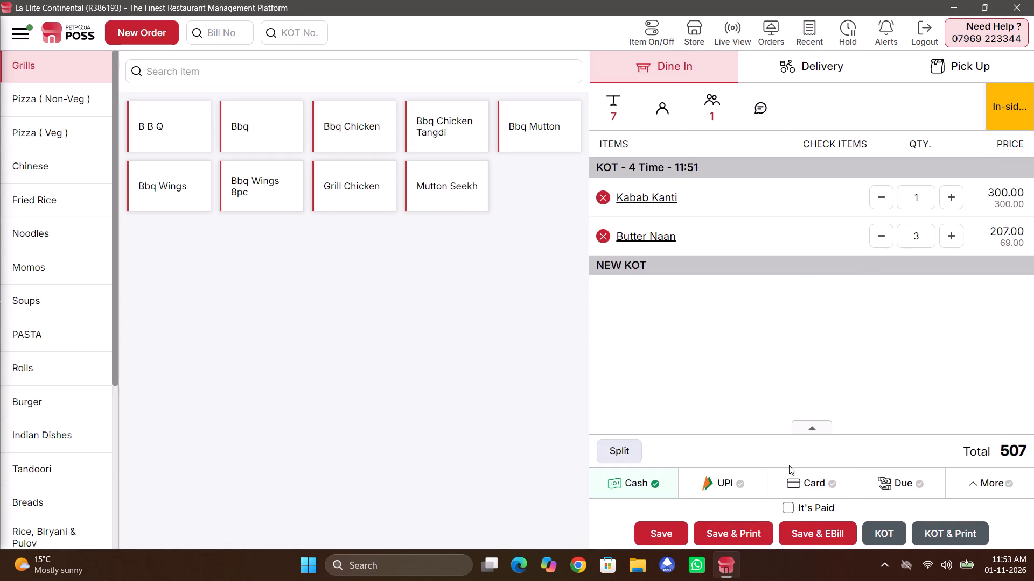
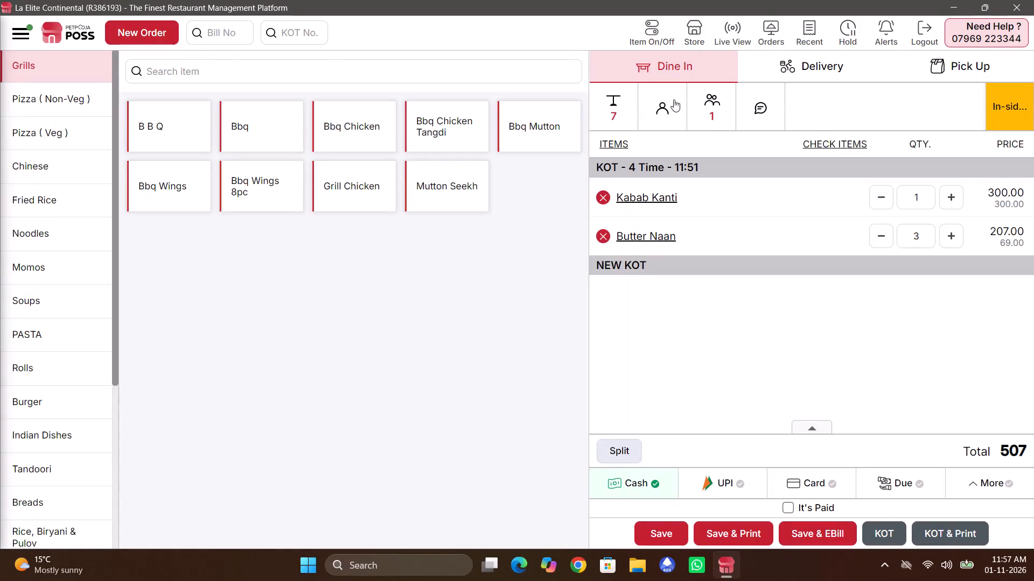
# Attach a saved customer to table 7's order by looking up the customer's mobile number and choosing the matching record.
pyautogui.click(674, 100)
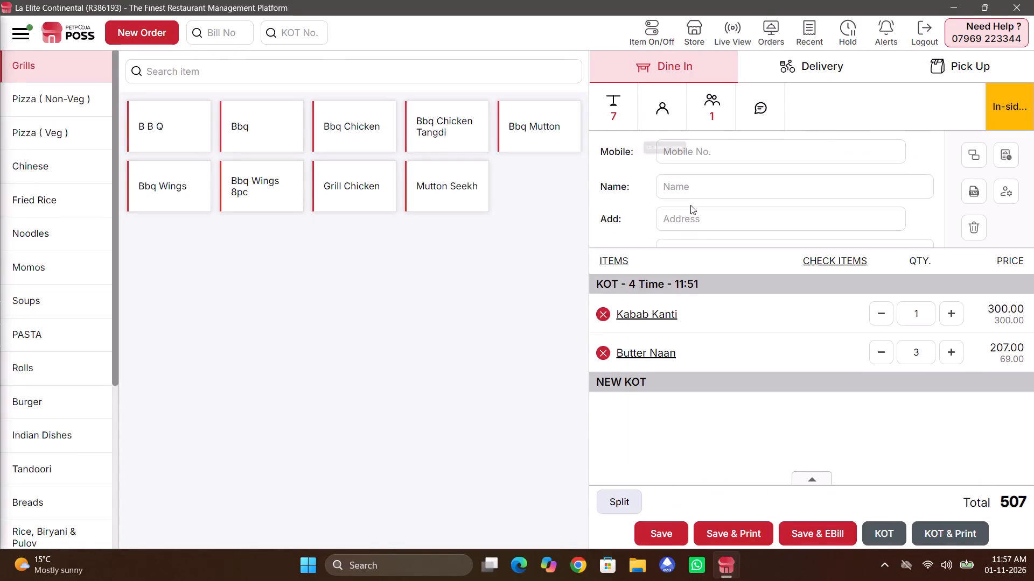
pyautogui.click(689, 181)
pyautogui.click(686, 162)
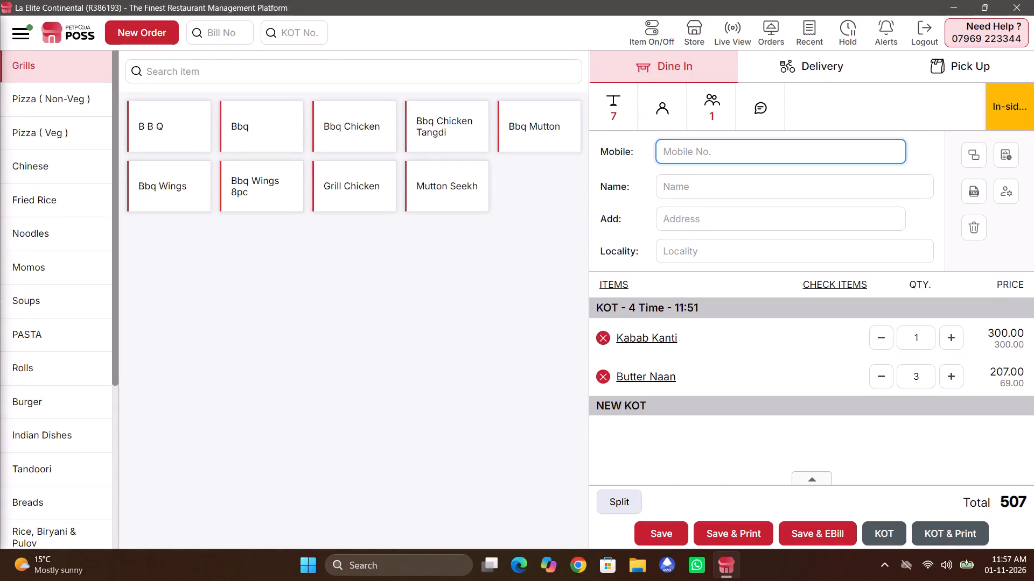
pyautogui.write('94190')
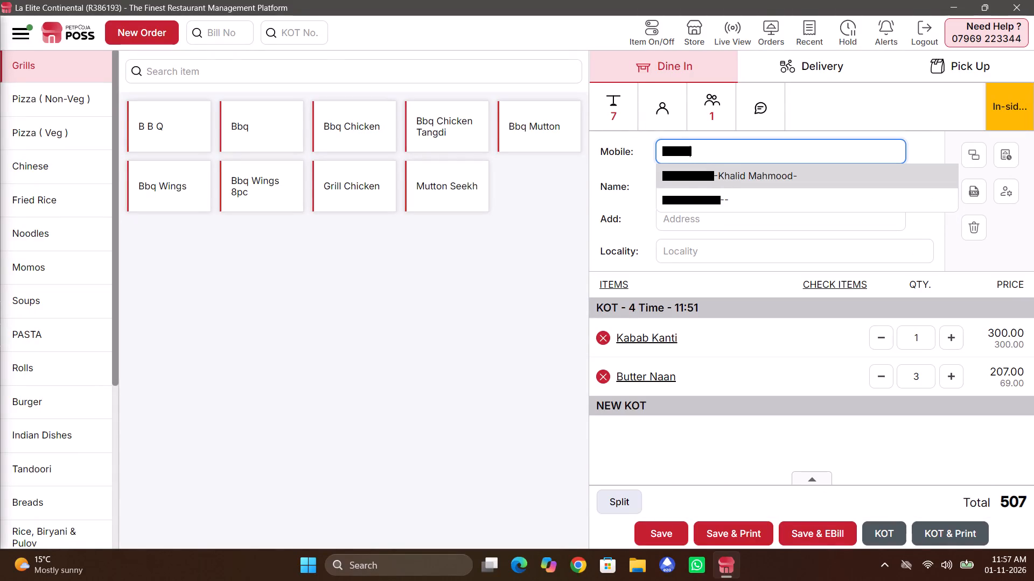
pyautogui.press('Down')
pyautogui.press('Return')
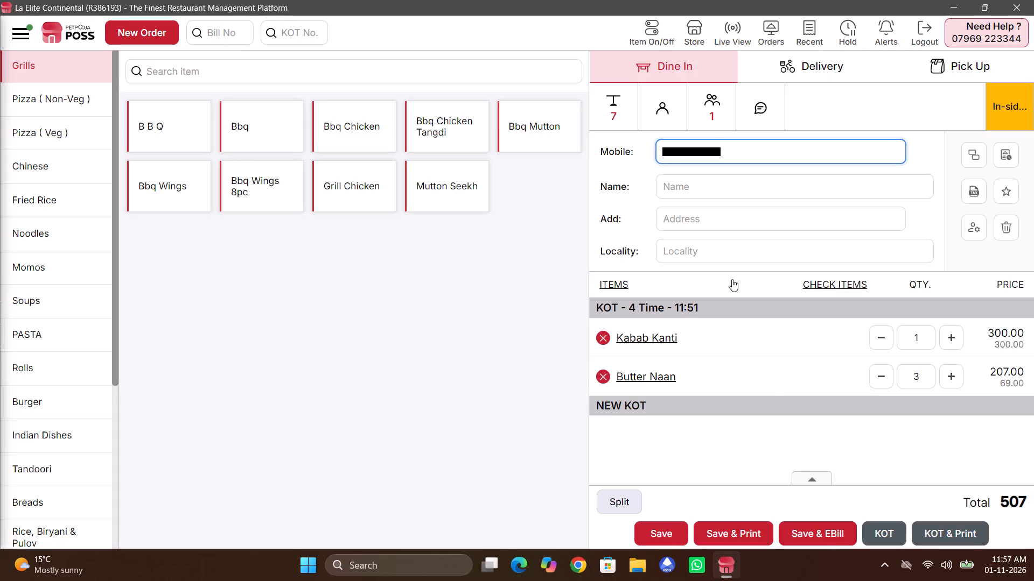
# Expand table 7's bill breakdown, then save and print the bill.
pyautogui.click(828, 483)
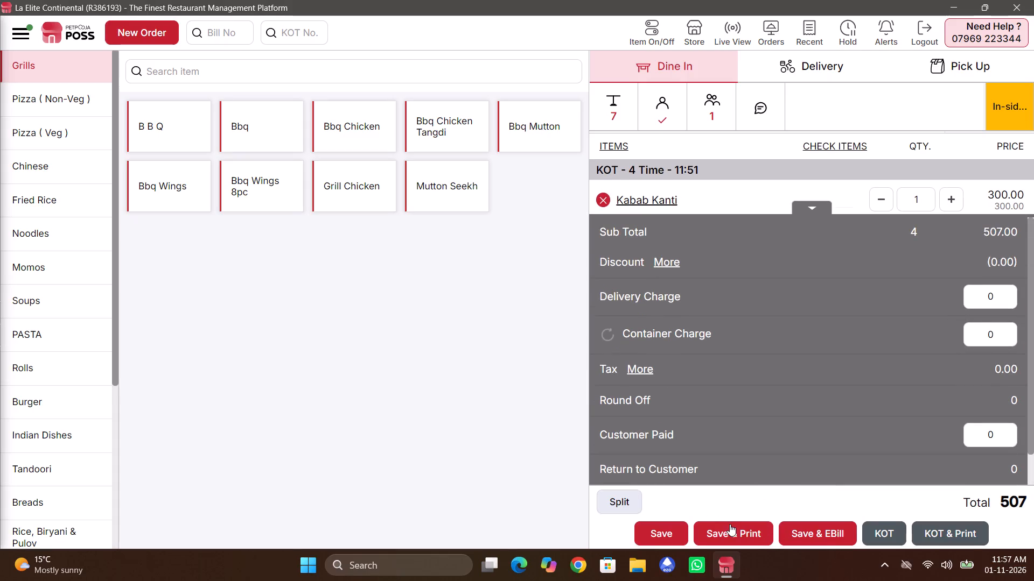
pyautogui.click(744, 530)
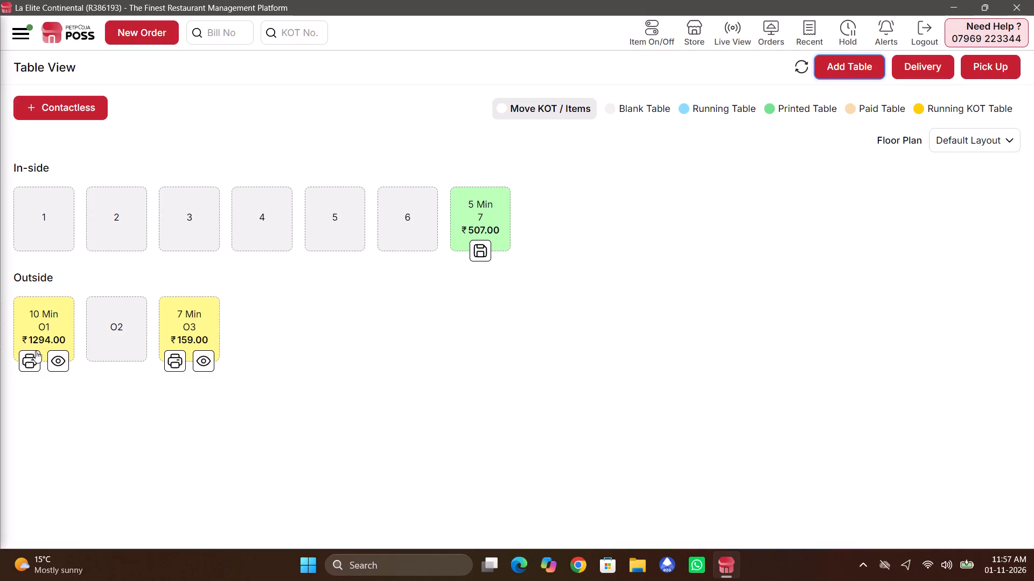
# Settle In-side table 7's printed bill with UPI as the payment type.
pyautogui.click(488, 252)
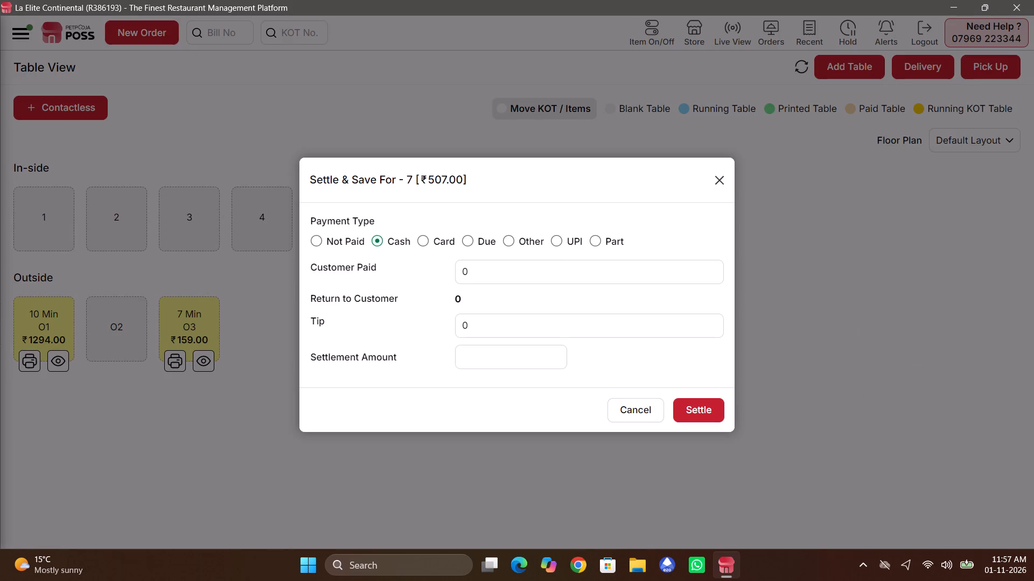
pyautogui.click(554, 231)
pyautogui.click(718, 355)
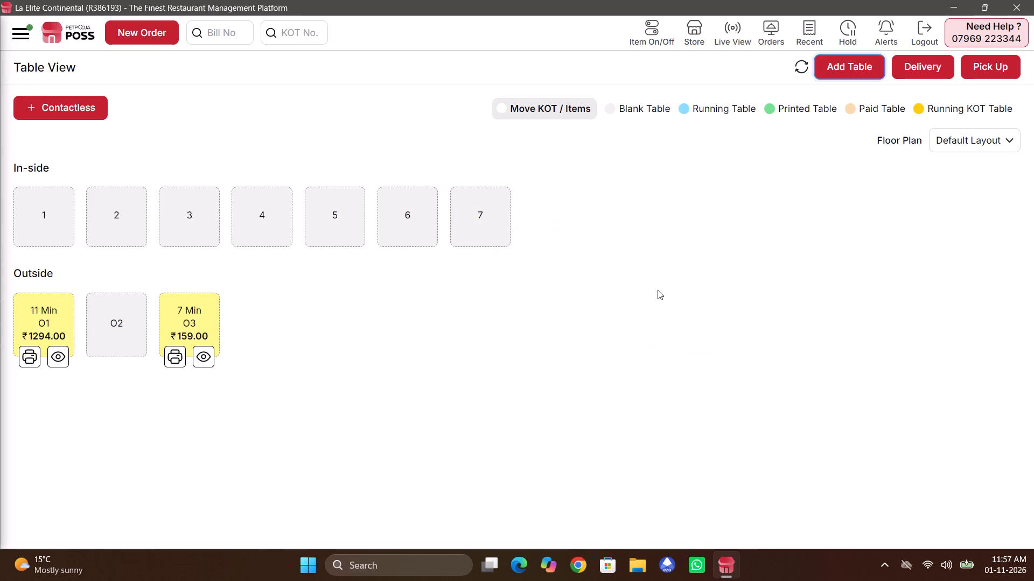
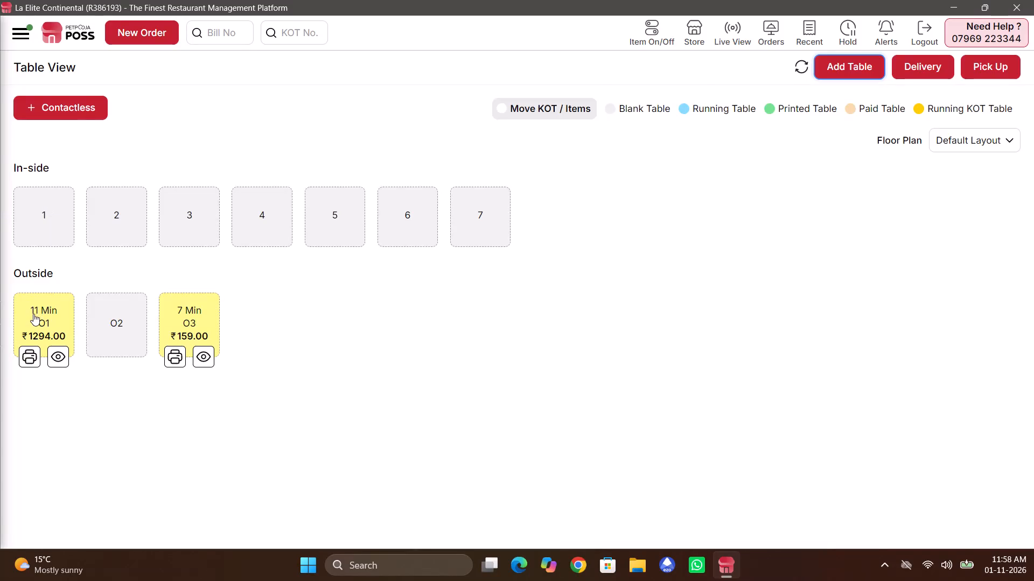
# Open outside table O1's running order, review its KOT items, and return to the table overview.
pyautogui.click(33, 316)
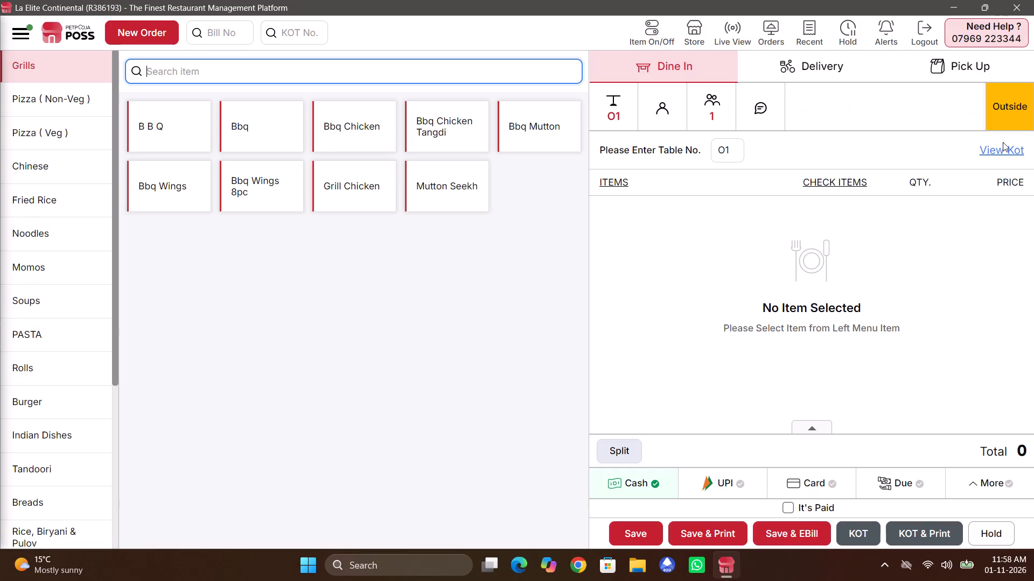
pyautogui.click(1023, 153)
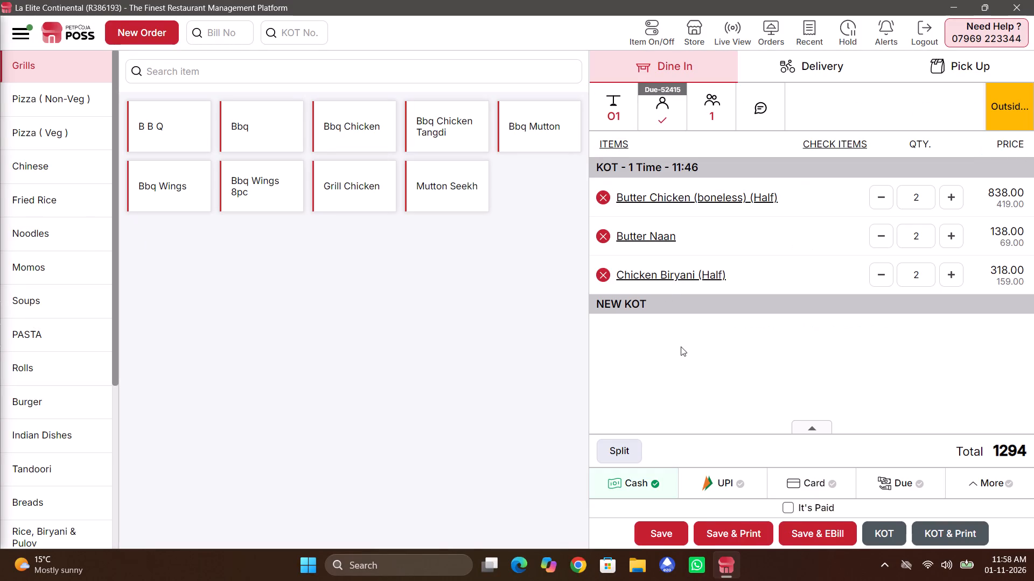
pyautogui.click(150, 42)
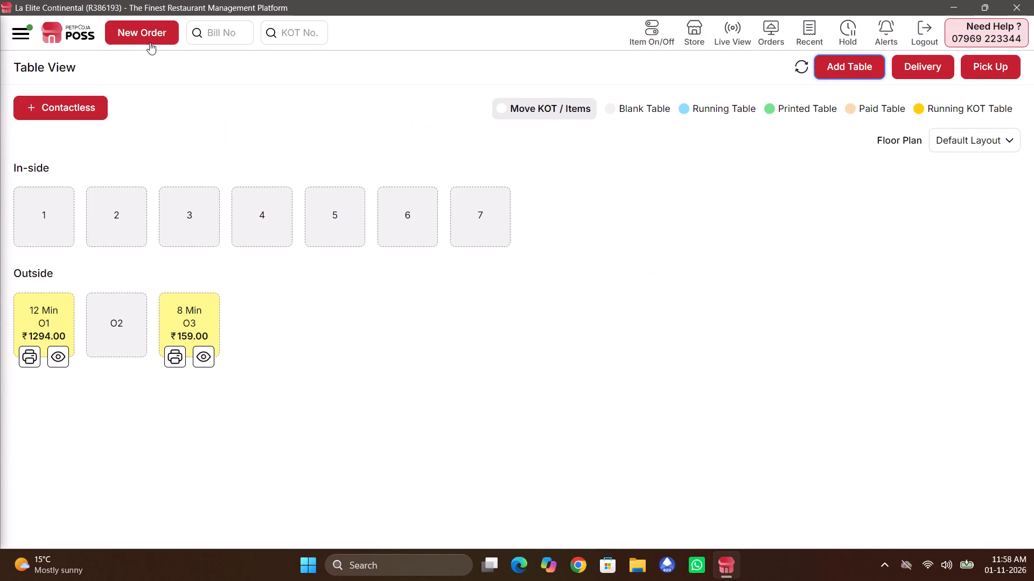
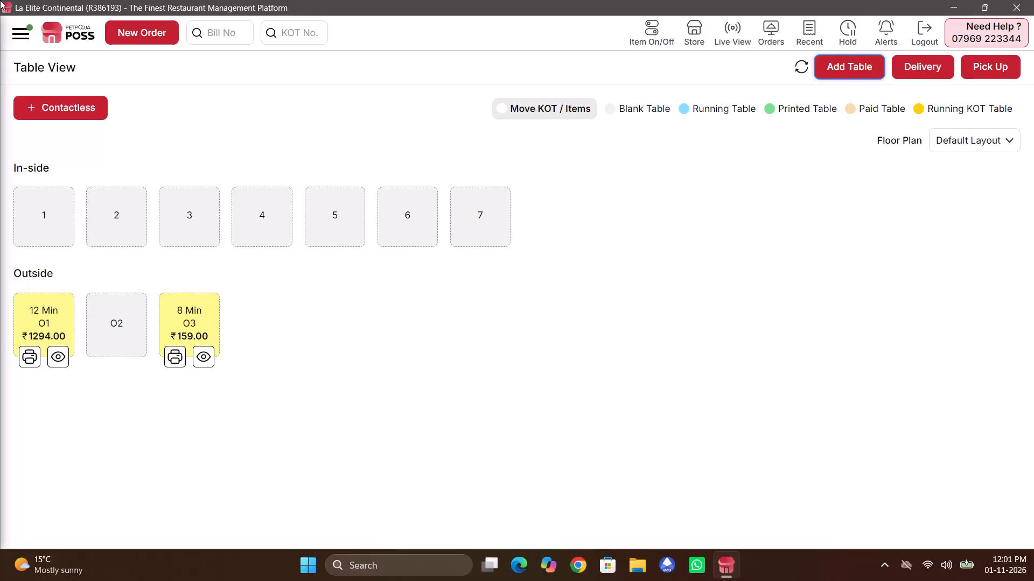
# Load outside table O3's running KOT order, choose Due as its payment type, and save it with an e-bill.
pyautogui.click(205, 318)
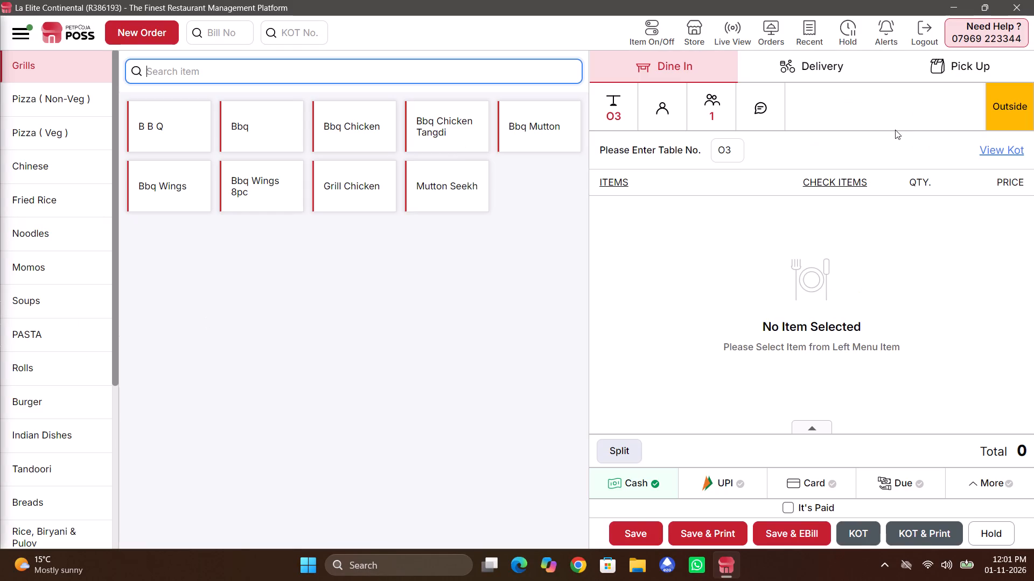
pyautogui.click(985, 147)
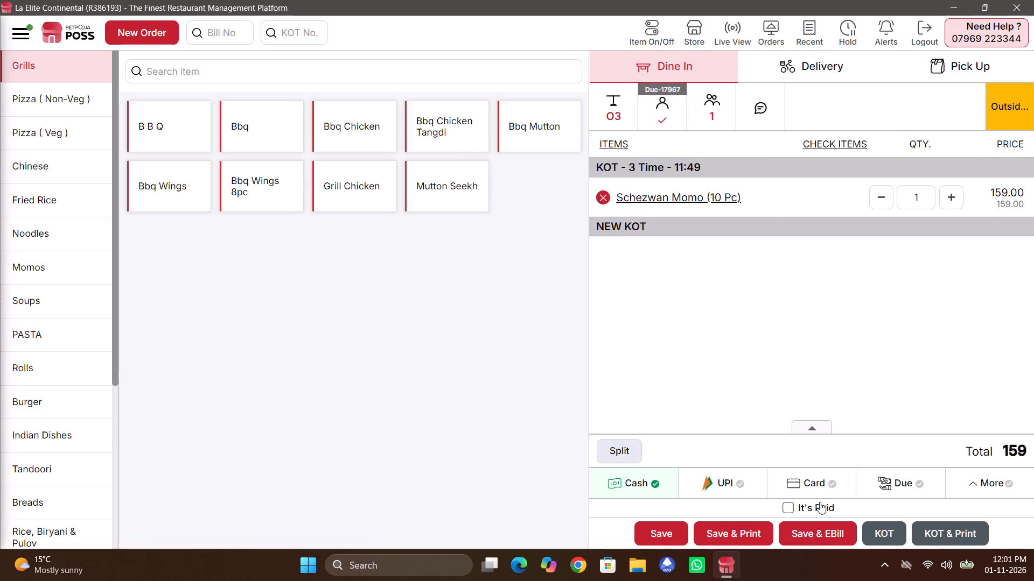
pyautogui.click(888, 490)
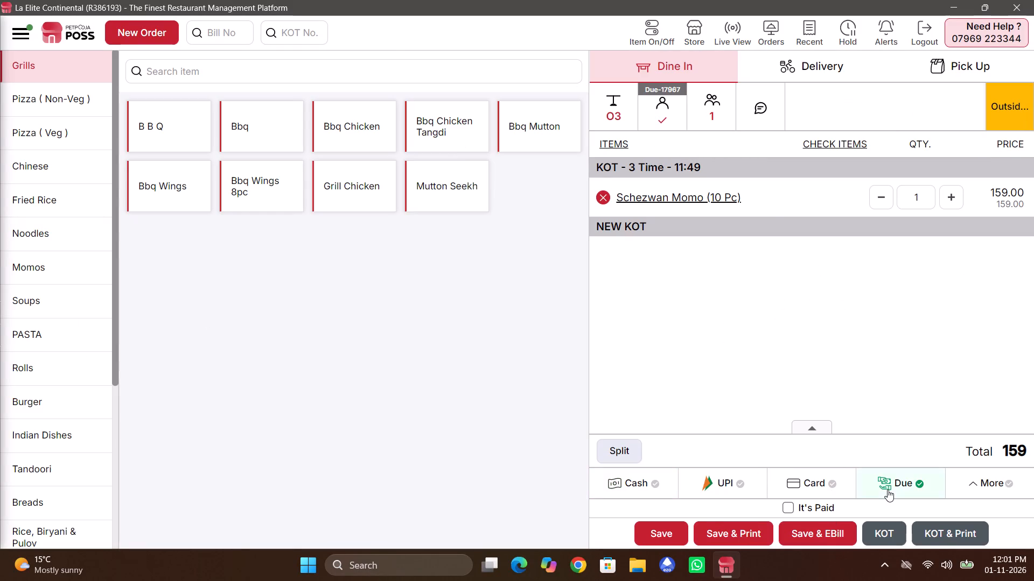
pyautogui.click(849, 529)
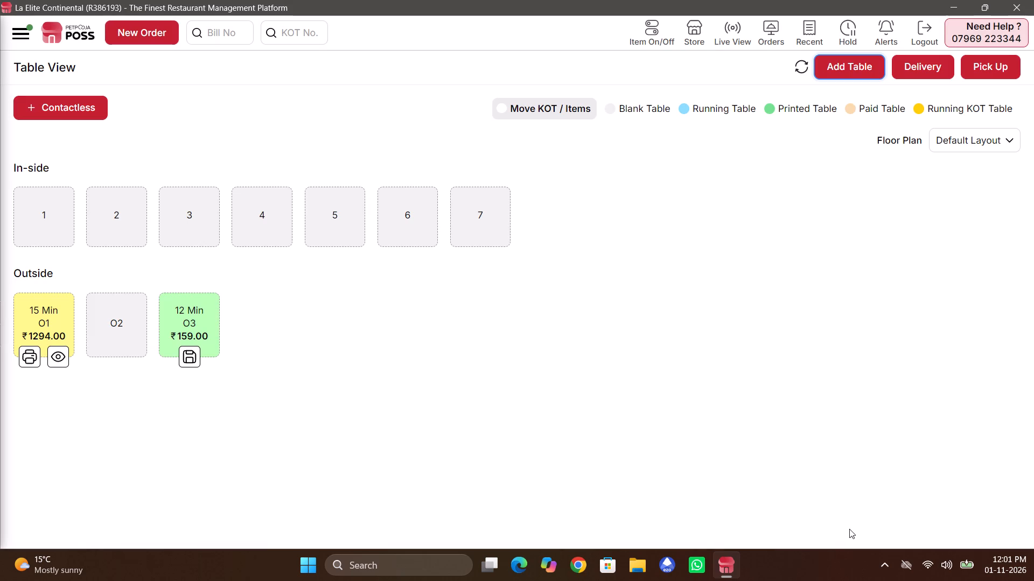
# Settle and save outside table O3's bill with the Due payment type.
pyautogui.click(189, 352)
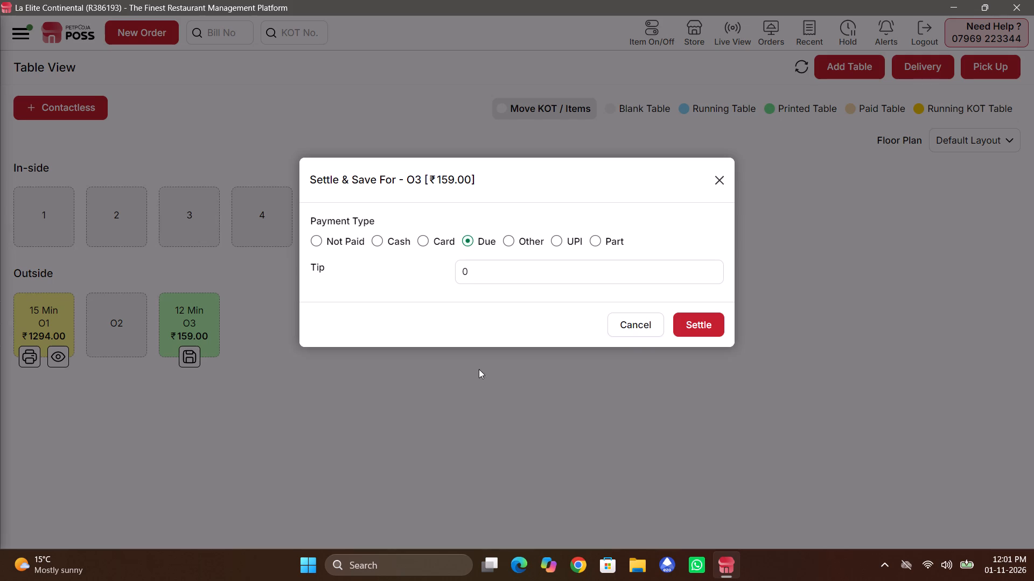
pyautogui.click(712, 358)
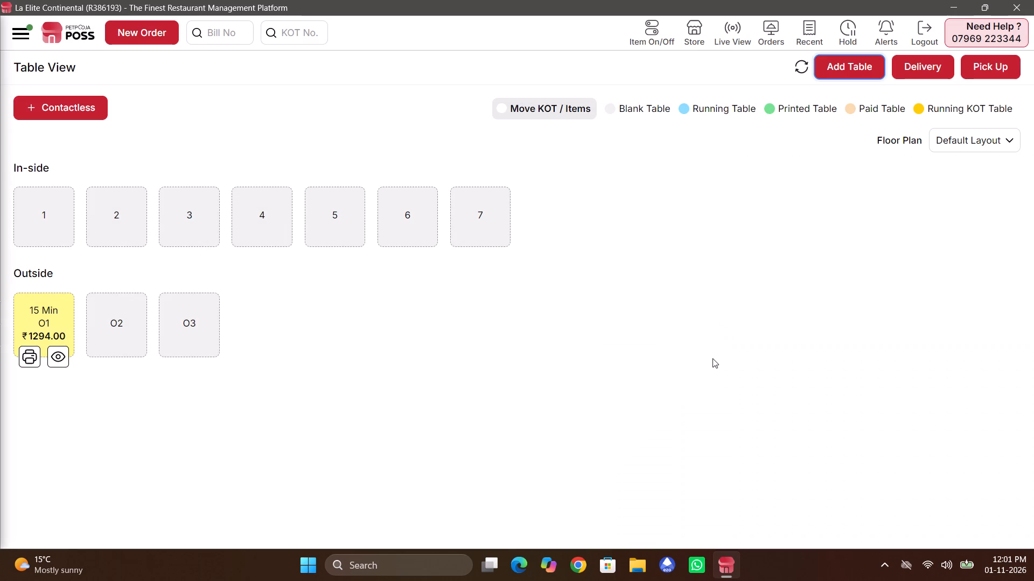
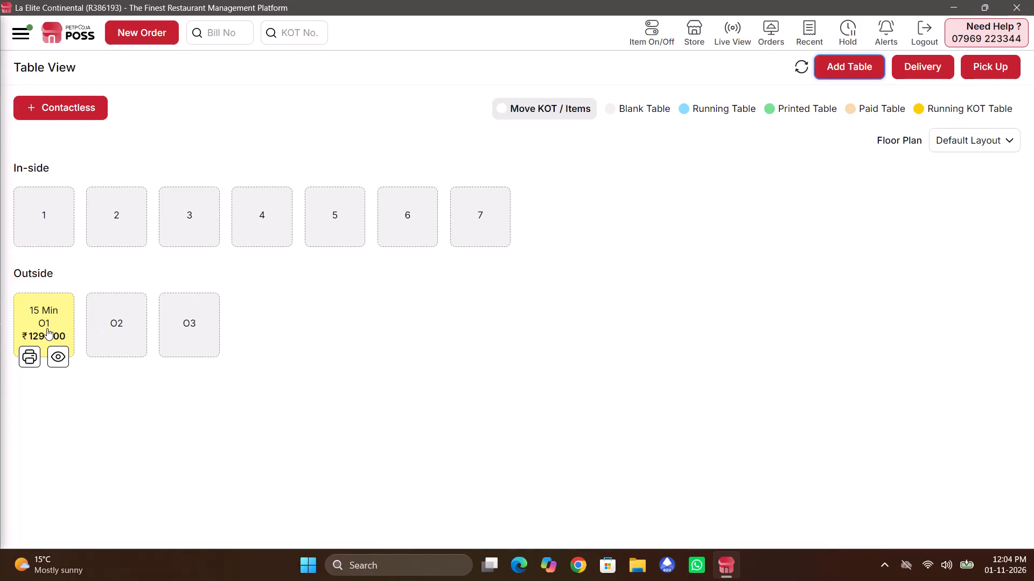
# Load outside table O1's running KOT order, choose Due as its payment type, and save it with an e-bill.
pyautogui.click(47, 328)
pyautogui.click(994, 148)
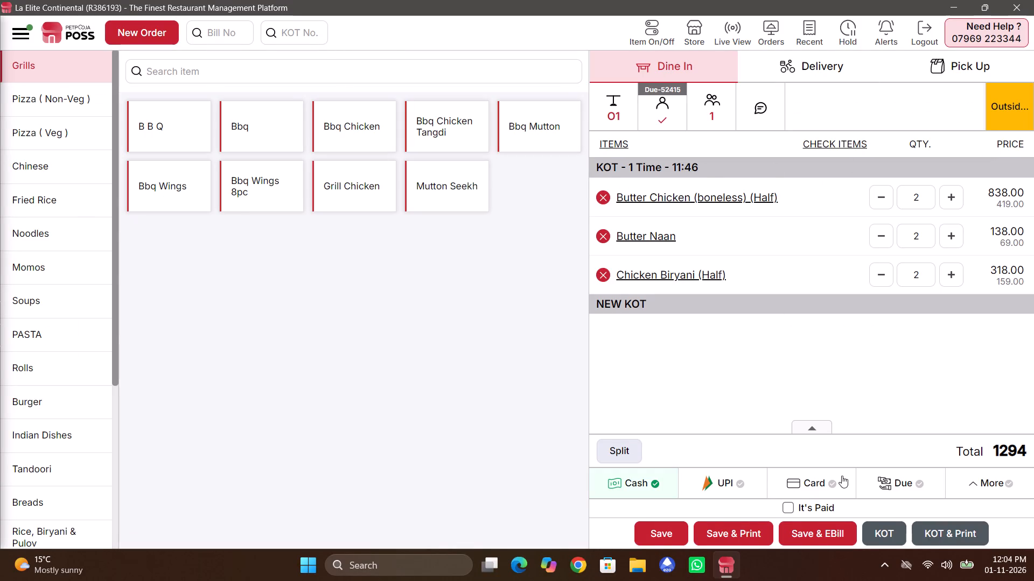
pyautogui.click(895, 474)
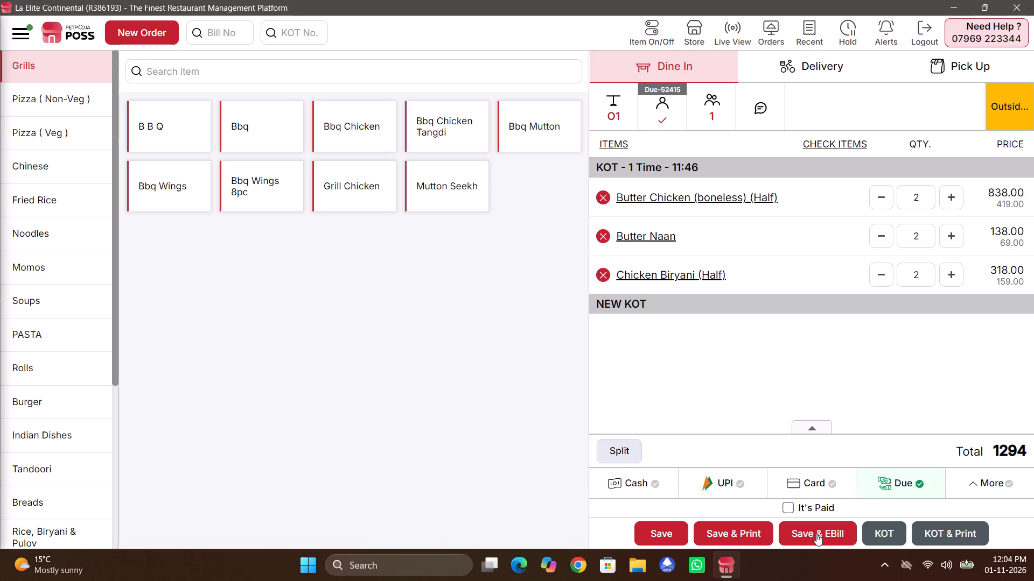
pyautogui.click(810, 534)
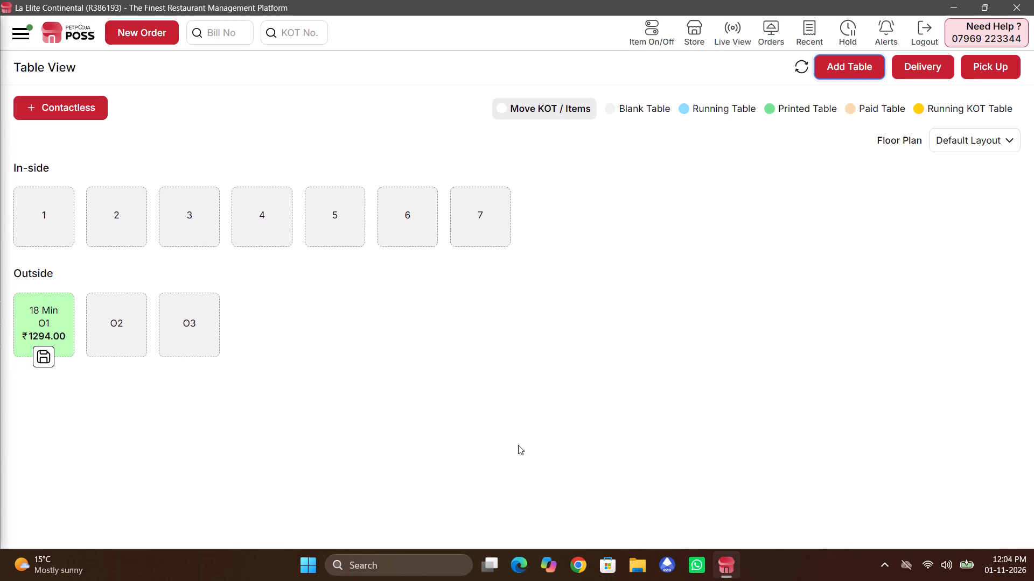
# Settle and save outside table O1's bill with the Due payment type.
pyautogui.click(45, 351)
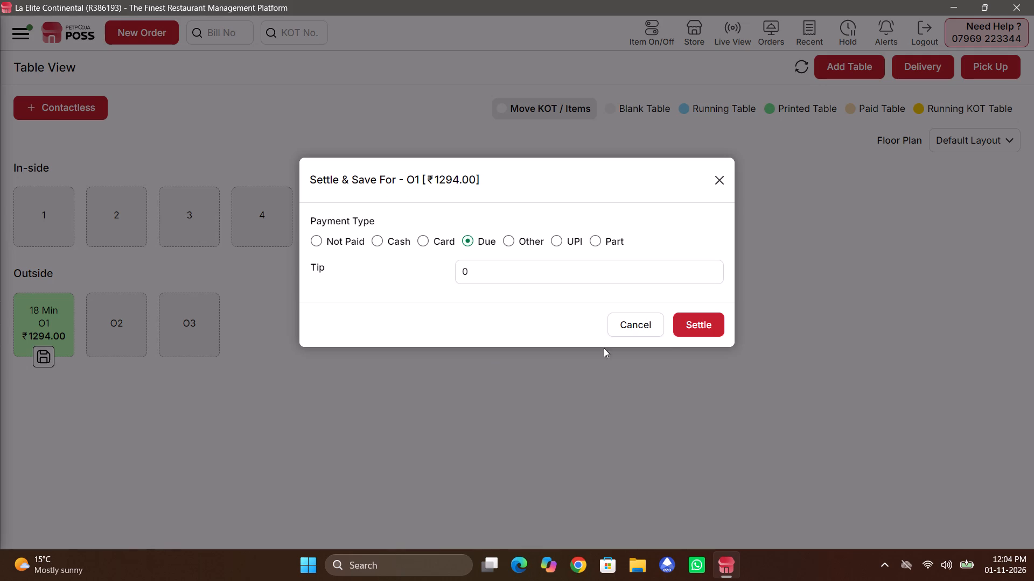
pyautogui.click(708, 352)
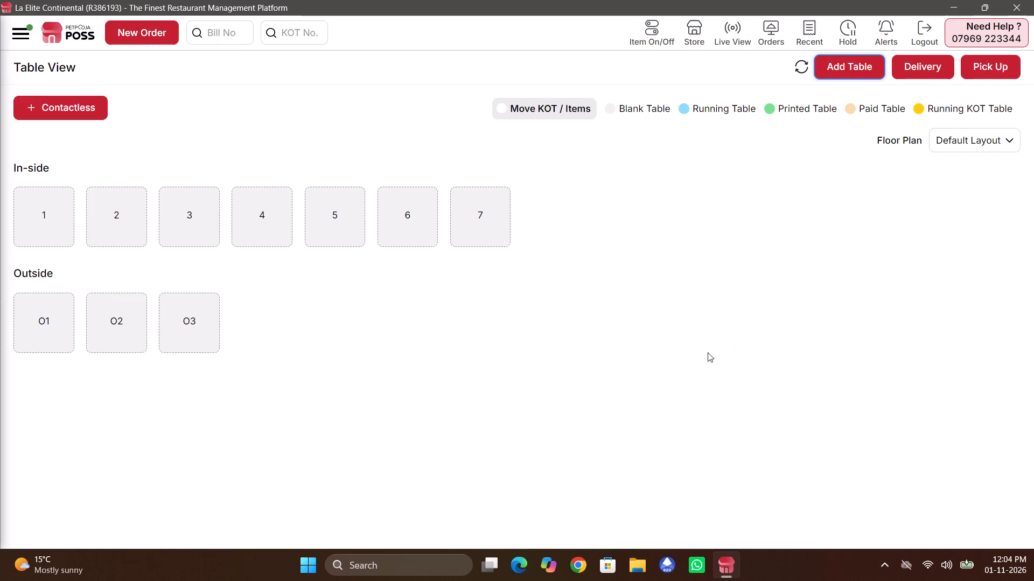
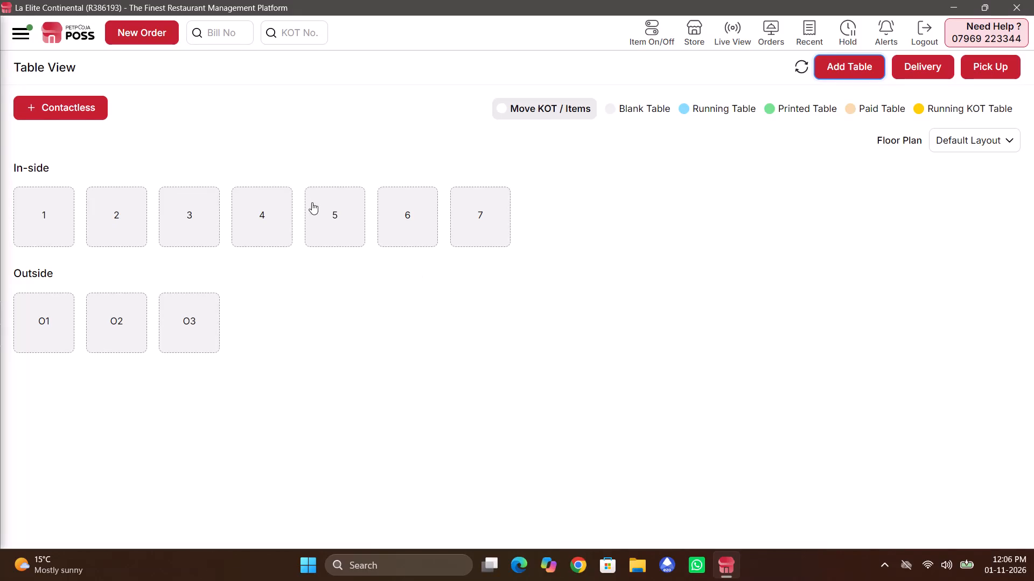
# Start a dine-in order for In-side table 4 and add one Chicken Malai Tikka (8 Pieces) from the Tandoori category.
pyautogui.click(270, 230)
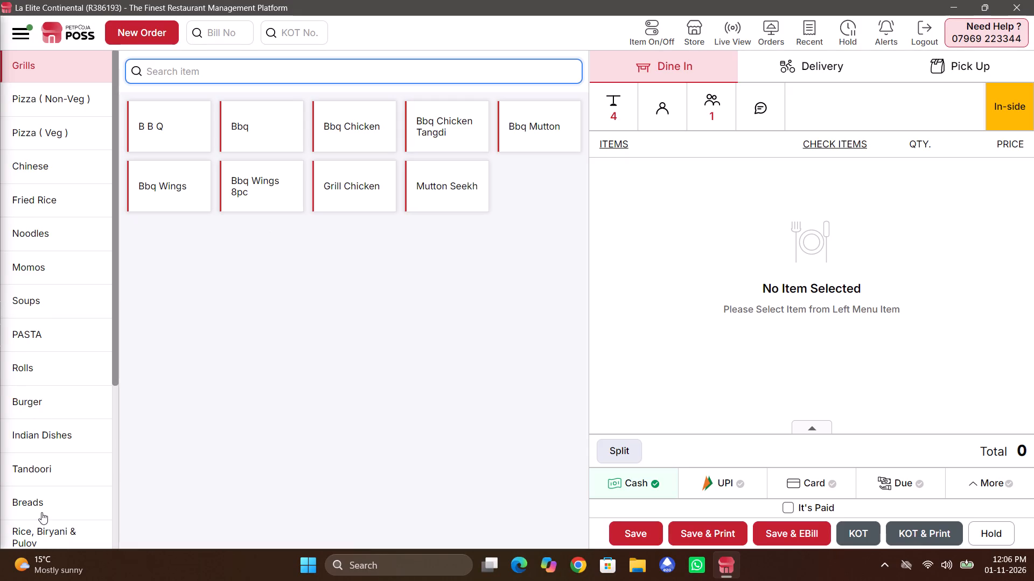
pyautogui.click(37, 467)
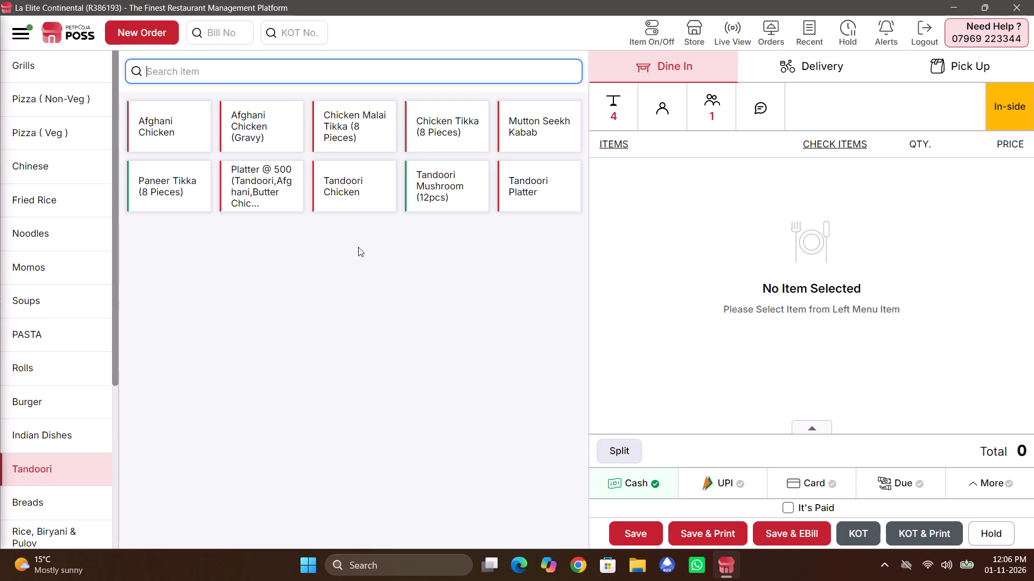
pyautogui.click(333, 115)
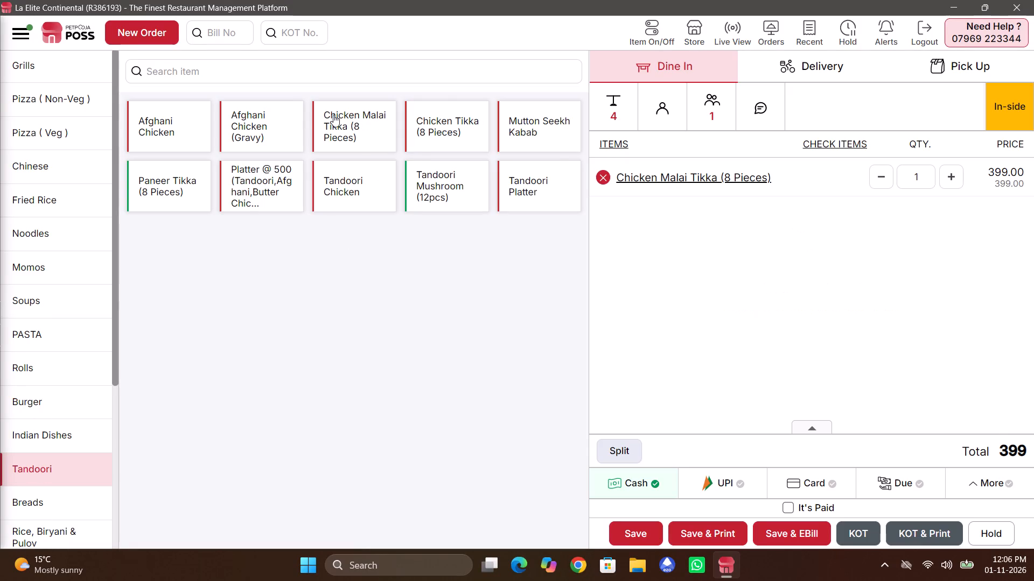
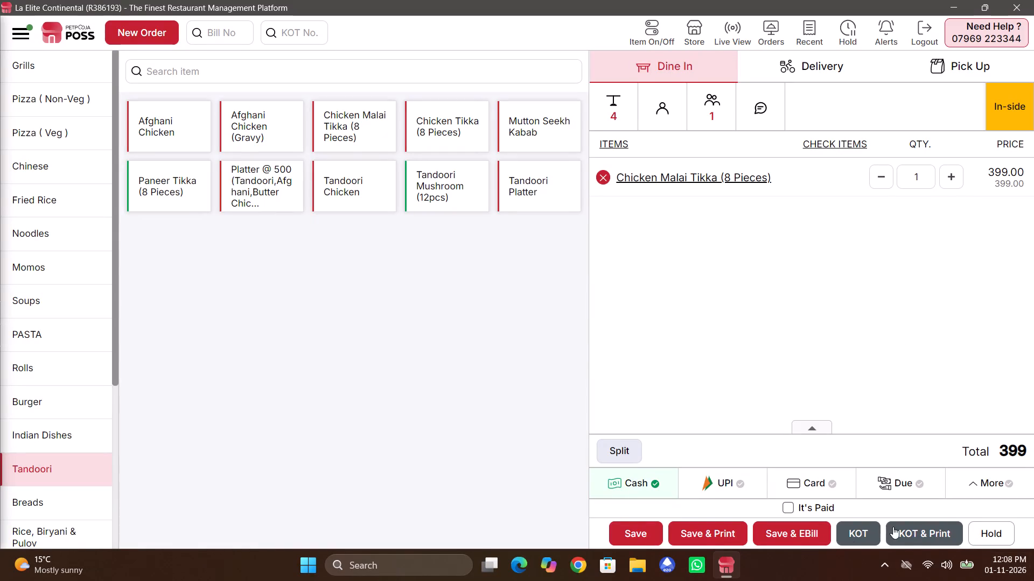
# Send and print the KOT for the In-side table 4 order.
pyautogui.click(935, 530)
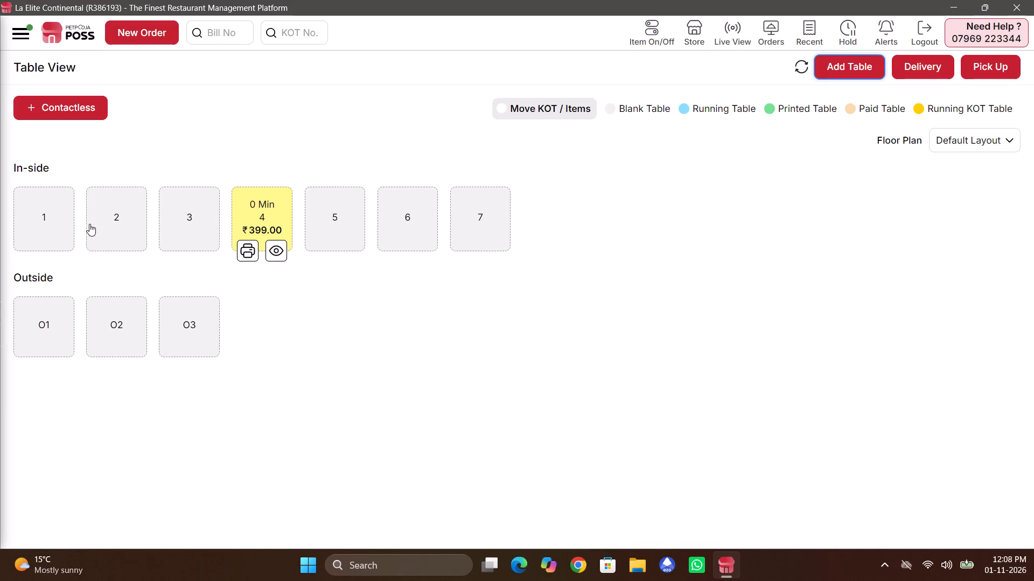
# Start a dine-in order for In-side table 1 and add one Chicken Biryani (Half) and one Veg Biryani.
pyautogui.click(47, 221)
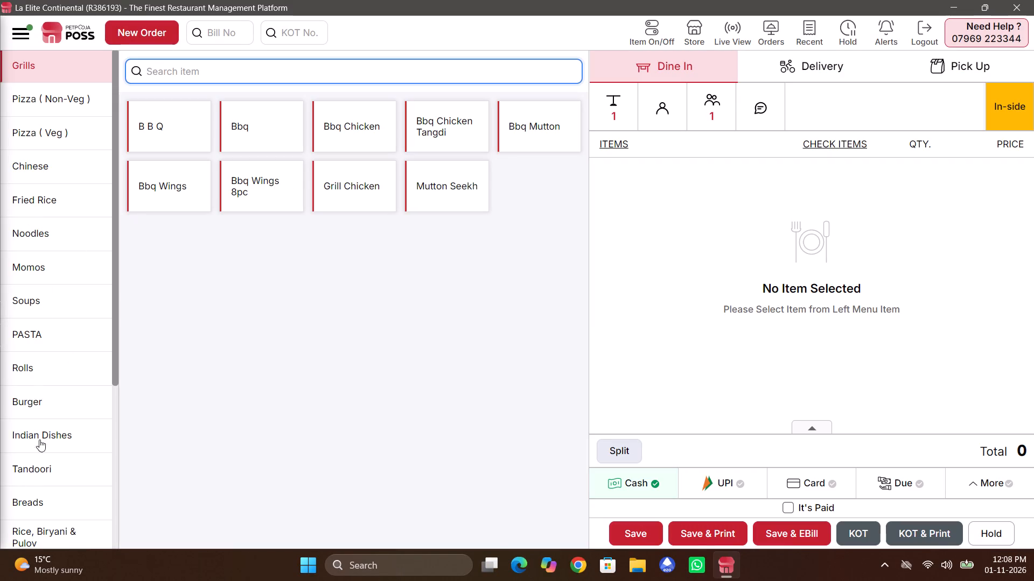
pyautogui.click(44, 522)
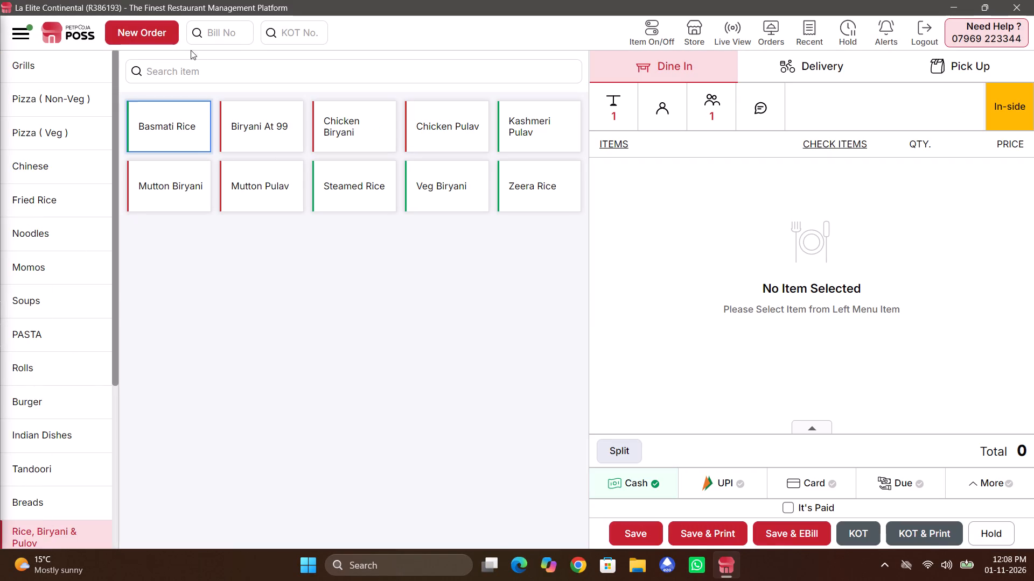
pyautogui.click(371, 132)
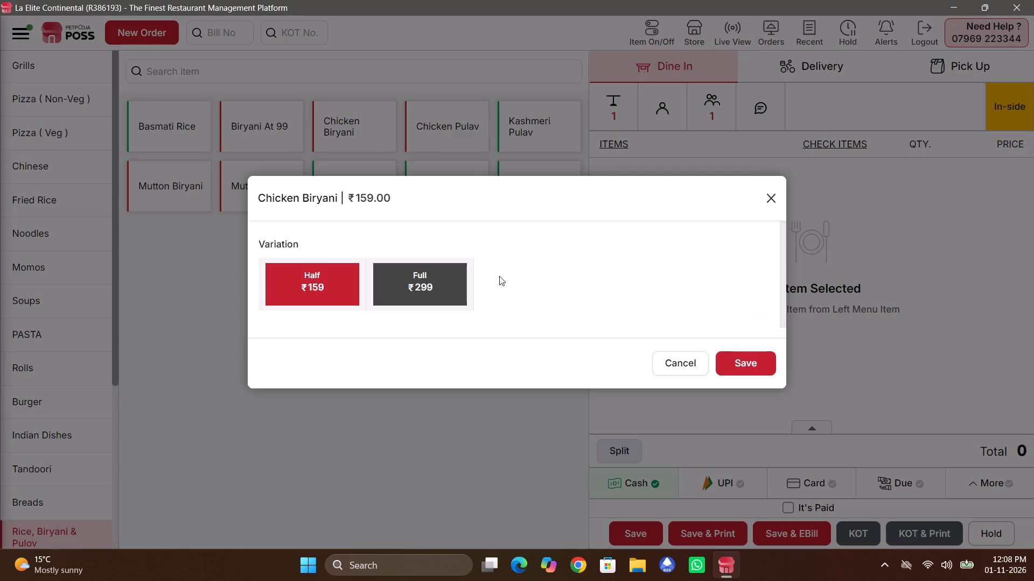
pyautogui.click(715, 359)
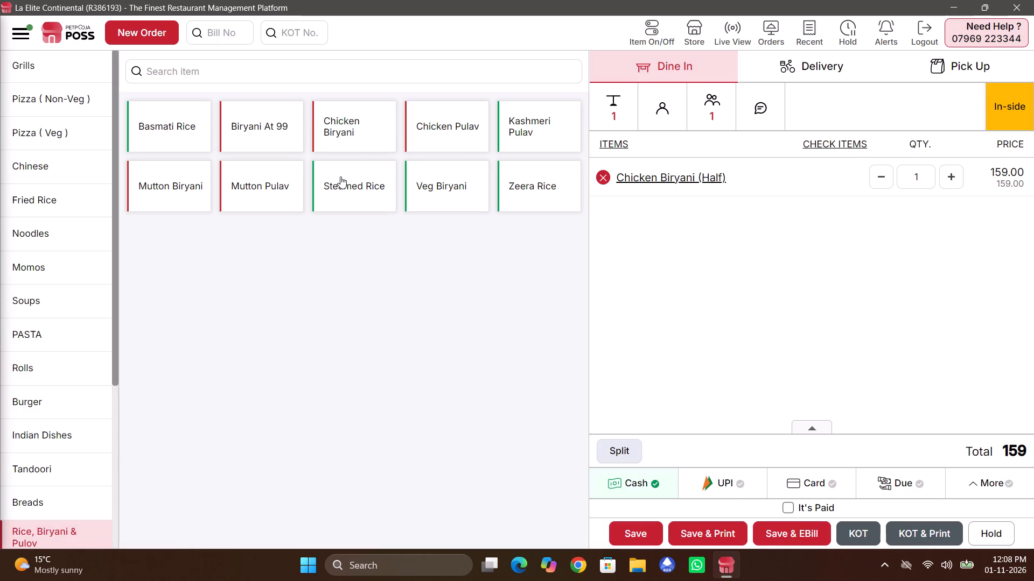
pyautogui.click(459, 185)
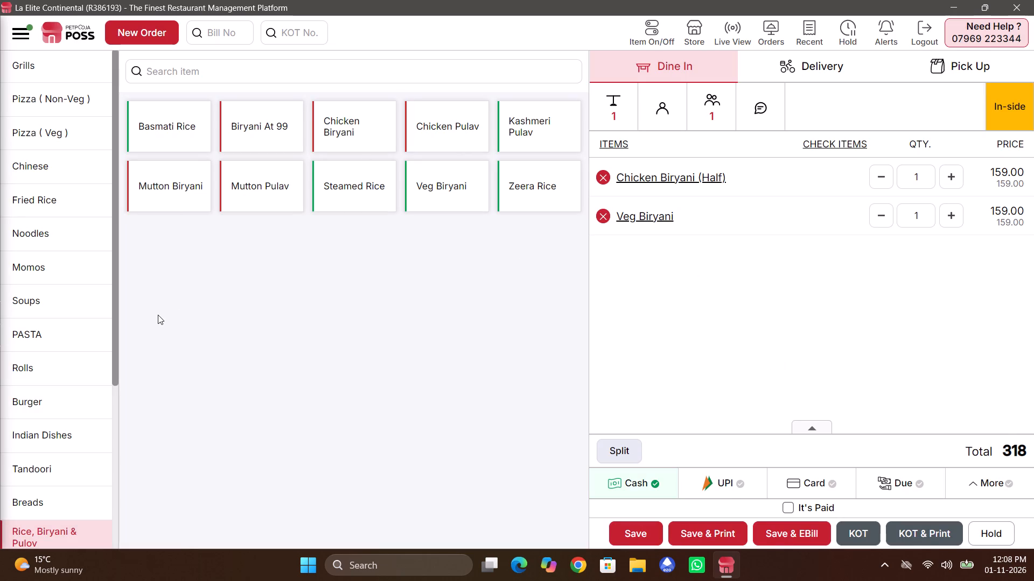
# Add one small Chicken Blast Pizza from the Pizza (Non-Veg) category to the table 1 order.
pyautogui.click(64, 71)
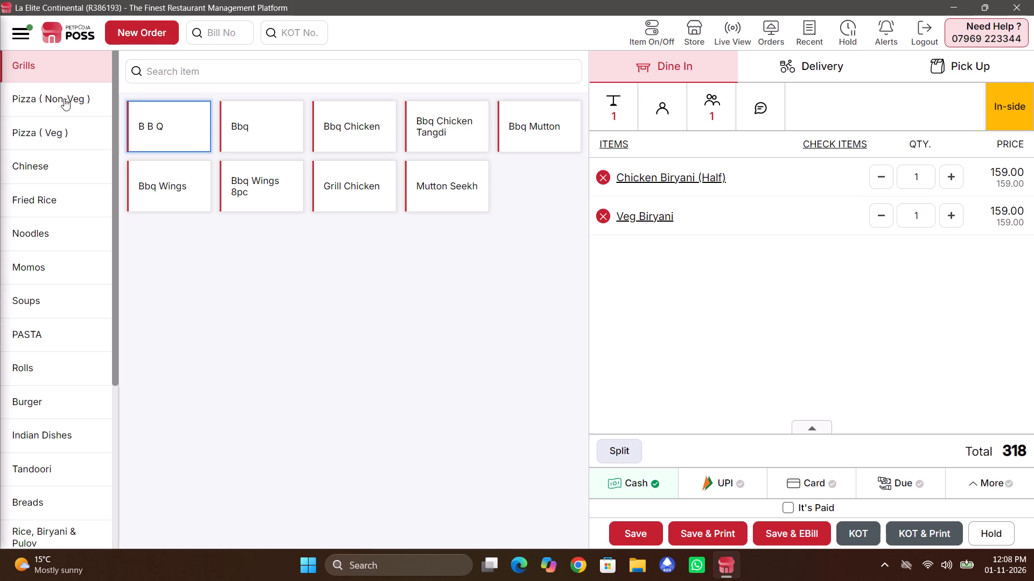
pyautogui.click(64, 98)
pyautogui.click(378, 135)
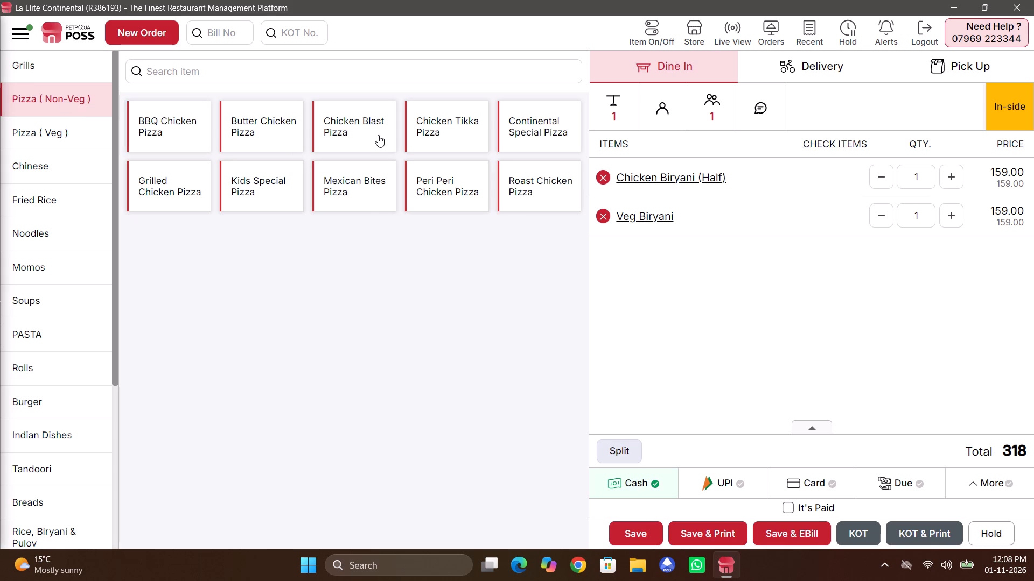
pyautogui.click(757, 430)
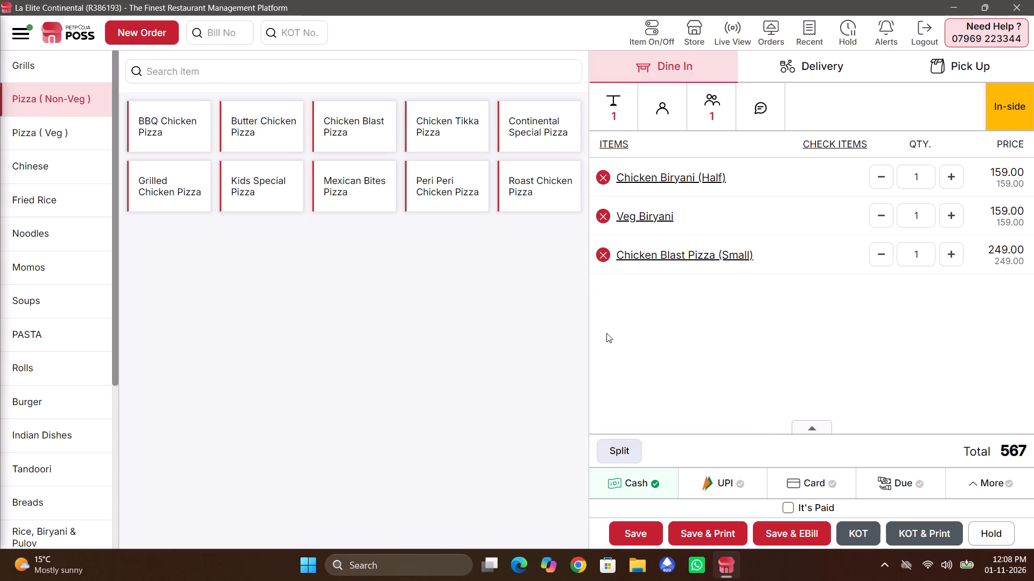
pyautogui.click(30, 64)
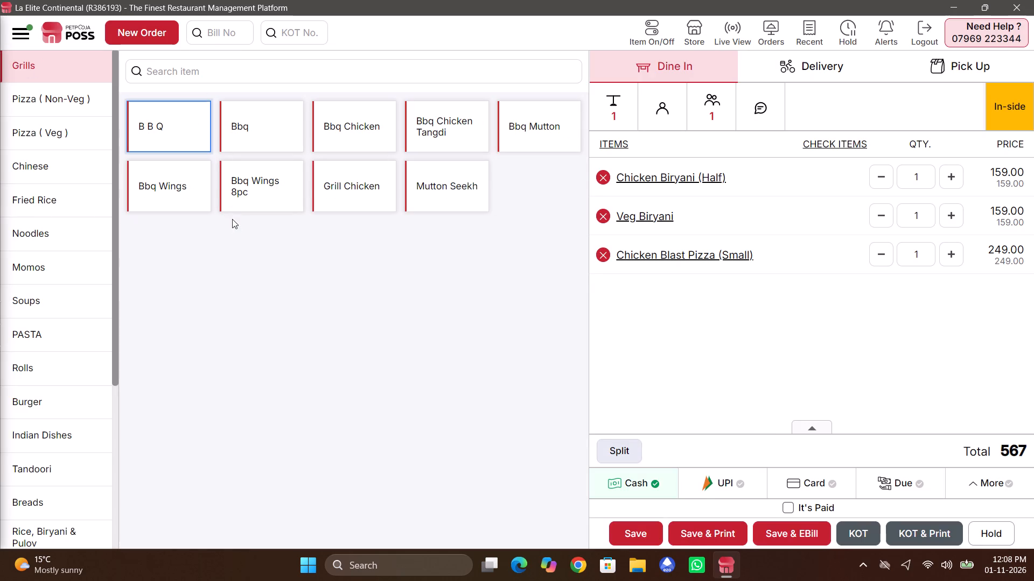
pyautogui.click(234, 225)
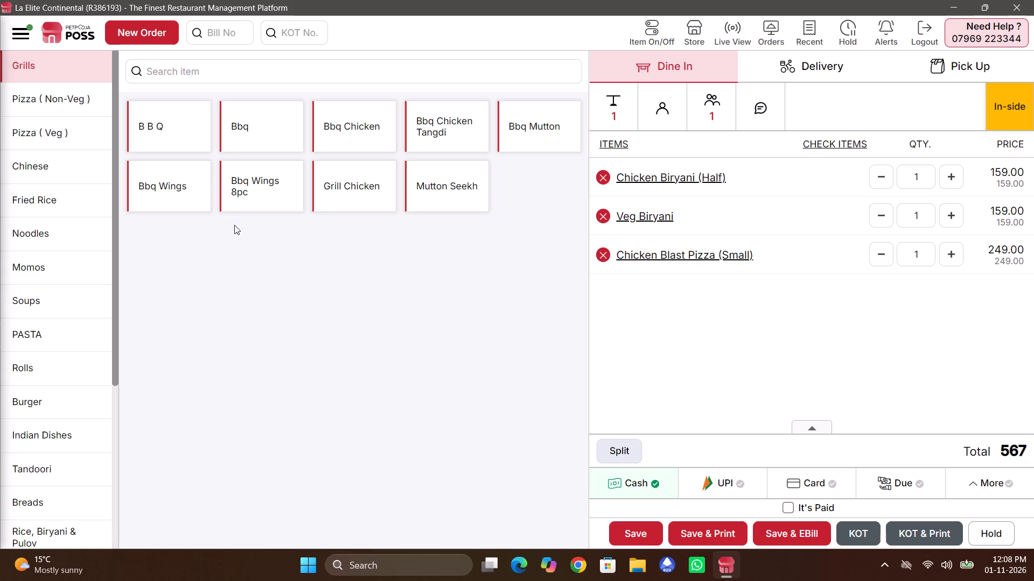
# Send and print the KOT for the In-side table 1 order.
pyautogui.click(944, 542)
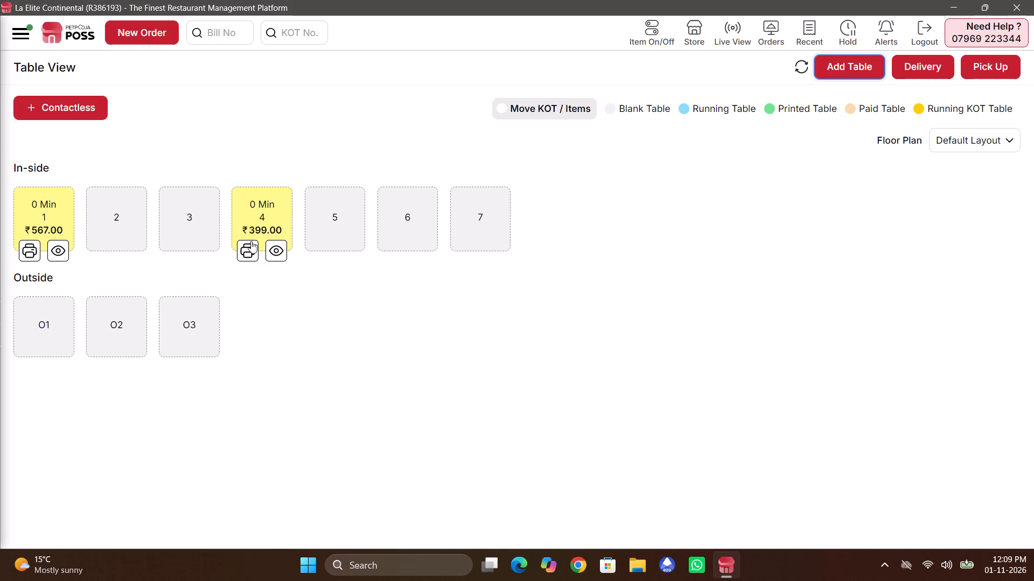
# Review the existing KOT of In-side table 4 and return to the table overview.
pyautogui.click(254, 220)
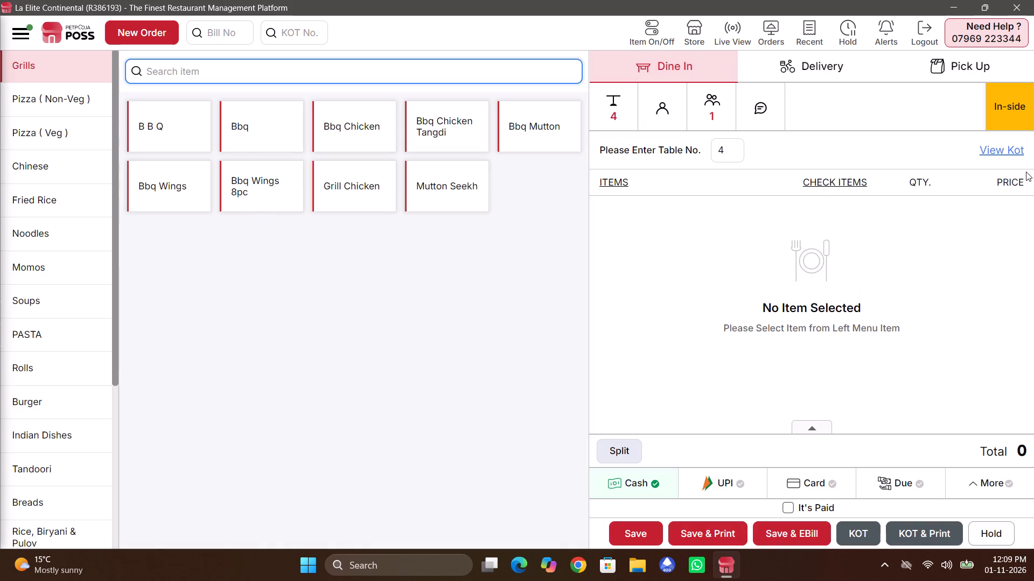
pyautogui.click(1001, 141)
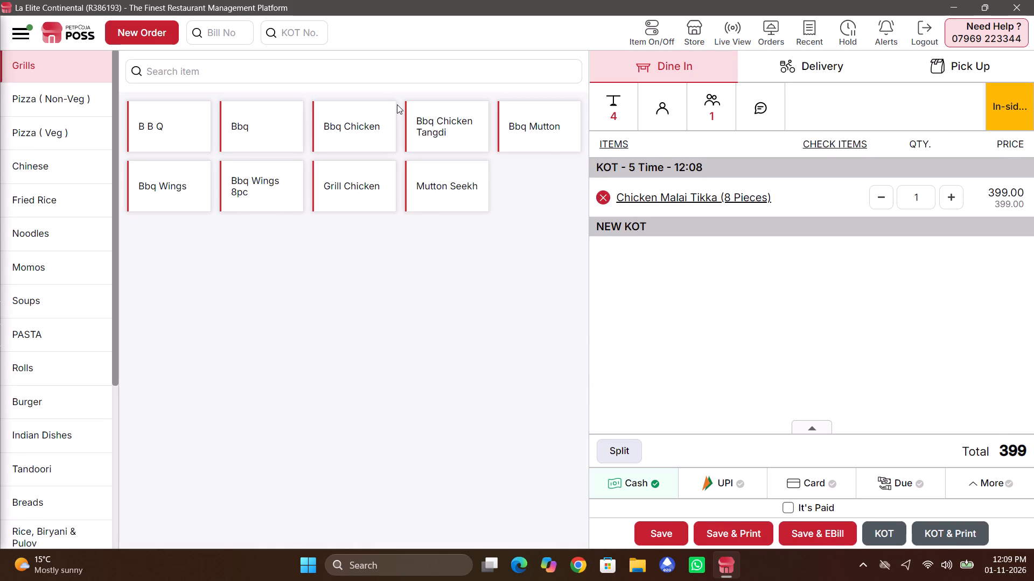
pyautogui.click(159, 32)
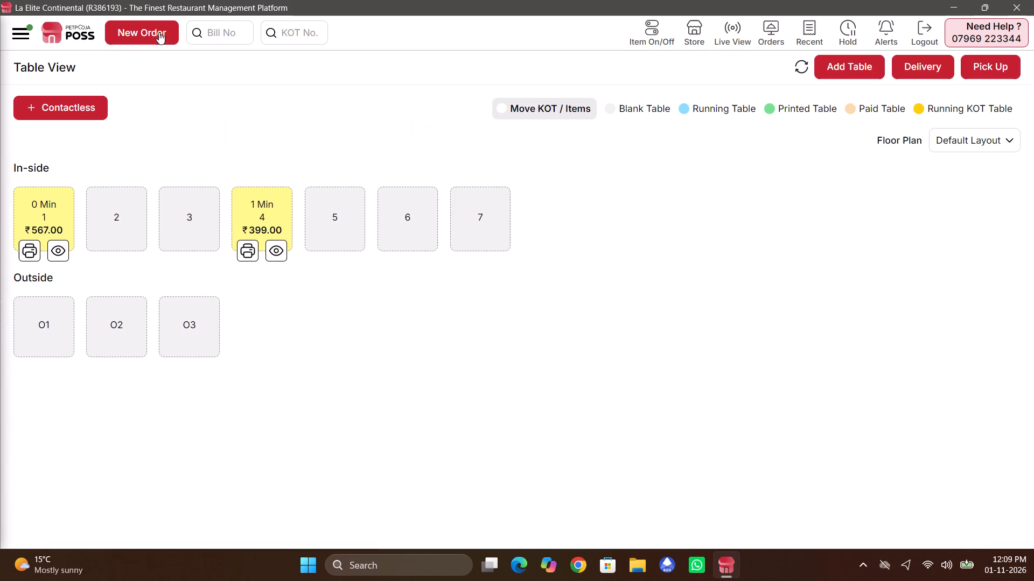
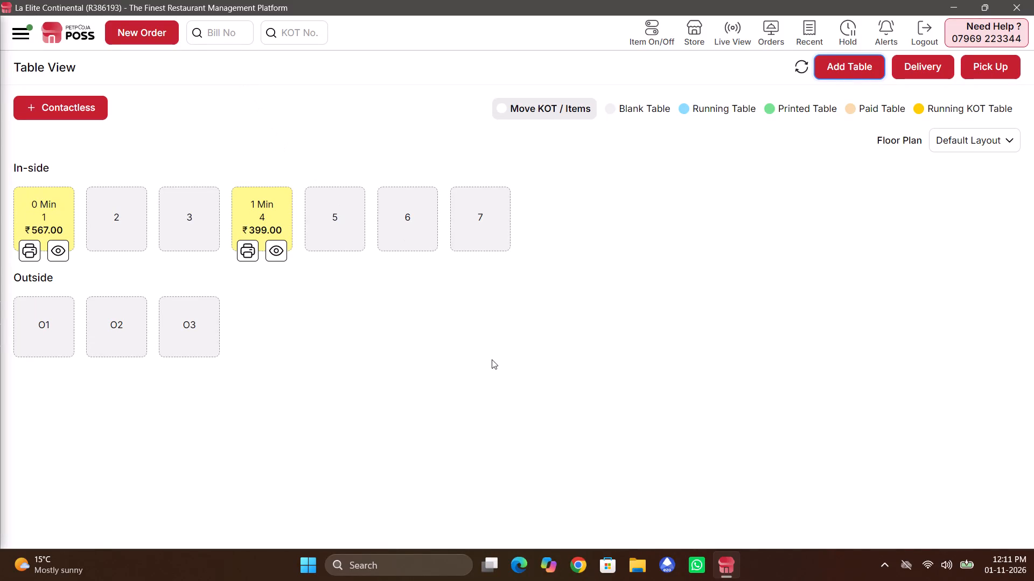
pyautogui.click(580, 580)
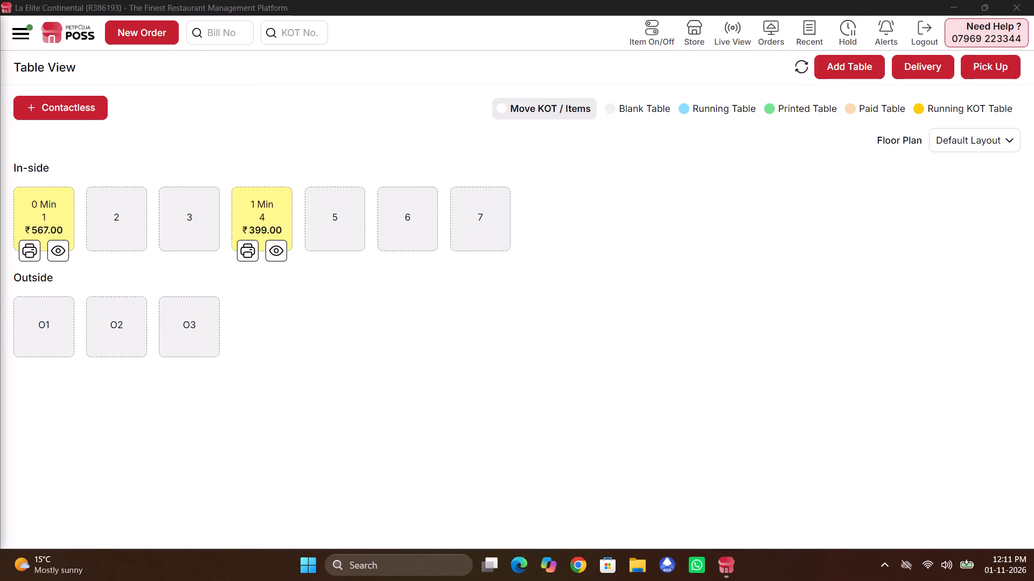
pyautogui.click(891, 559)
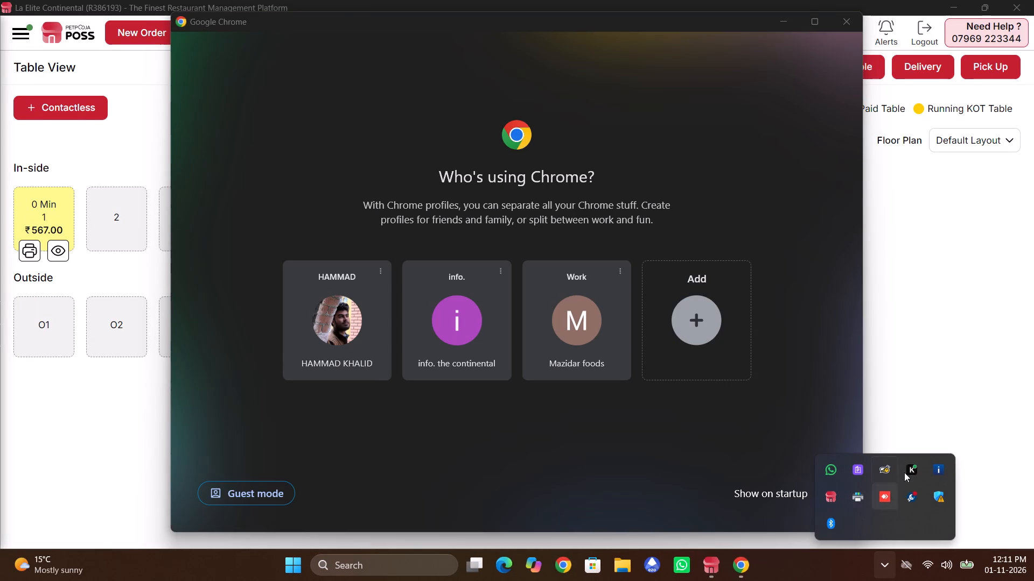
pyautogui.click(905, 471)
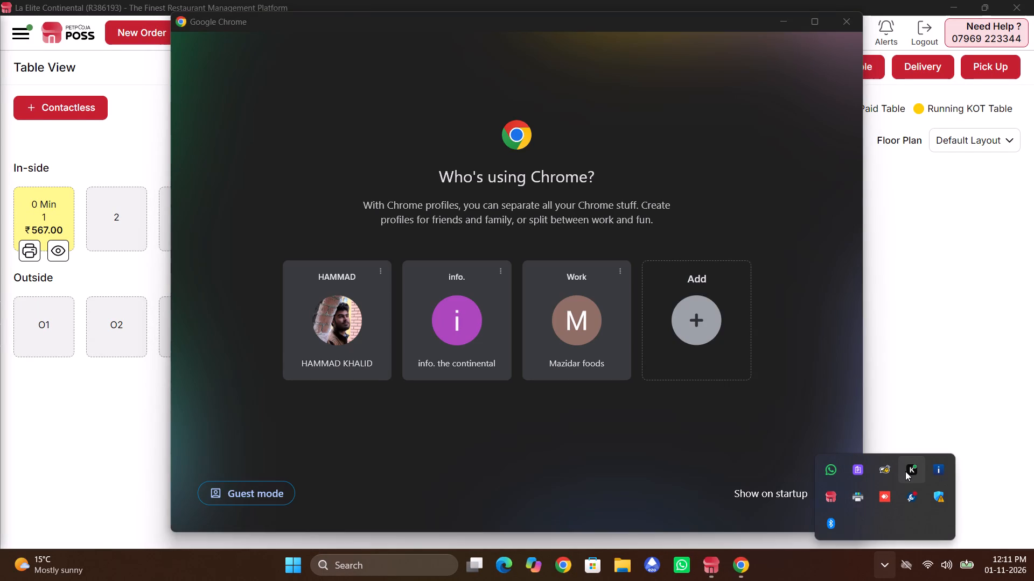
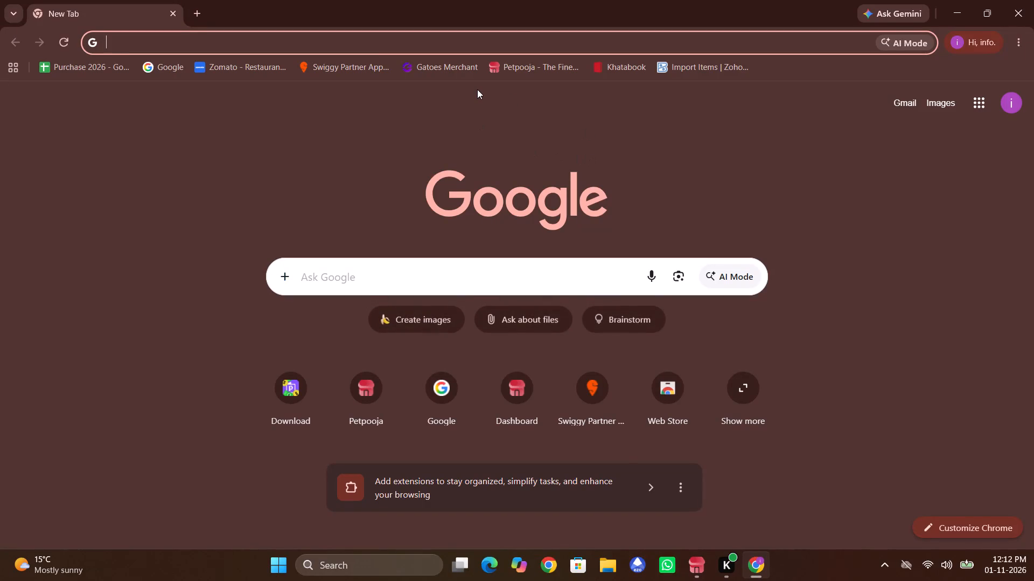
# Search Google for "youtobe" and open the YouTube website from the results.
pyautogui.write('youto')
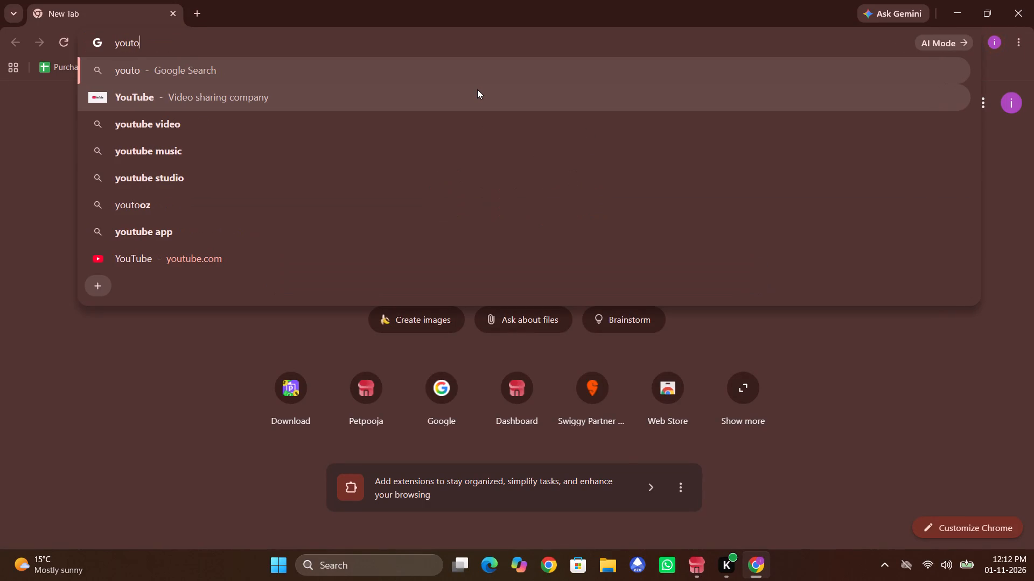
pyautogui.write('be')
pyautogui.press('Return')
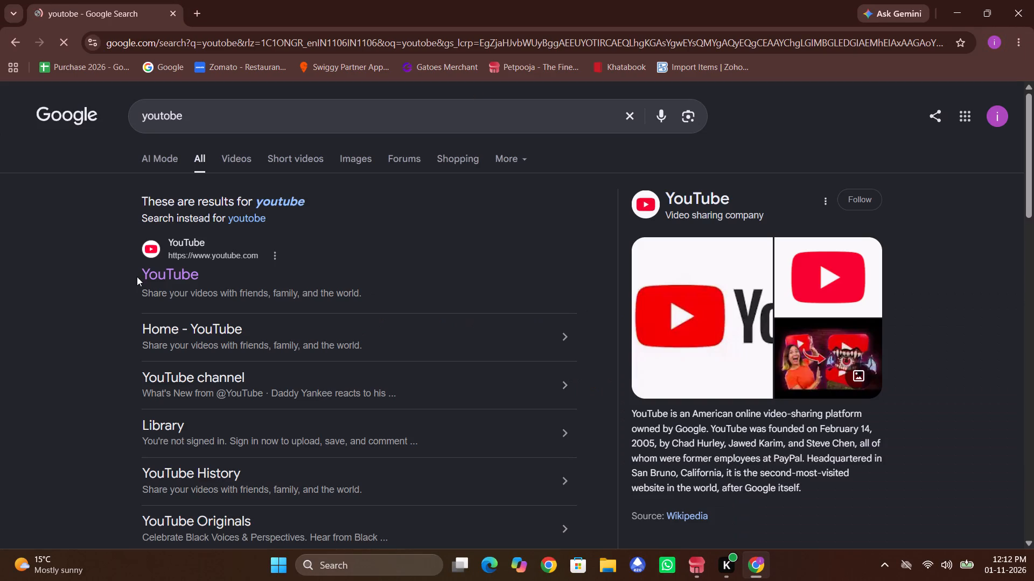
pyautogui.click(146, 273)
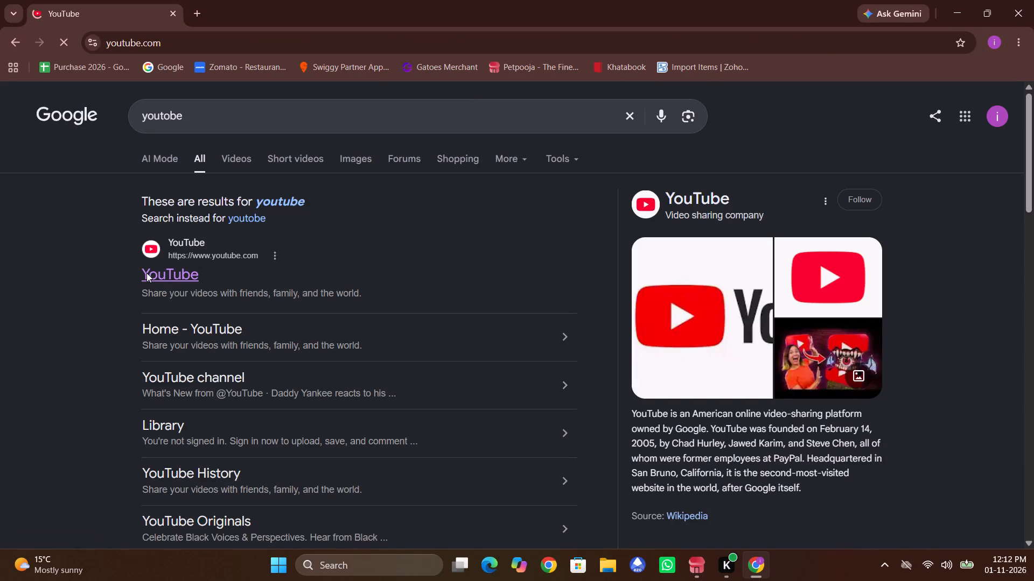
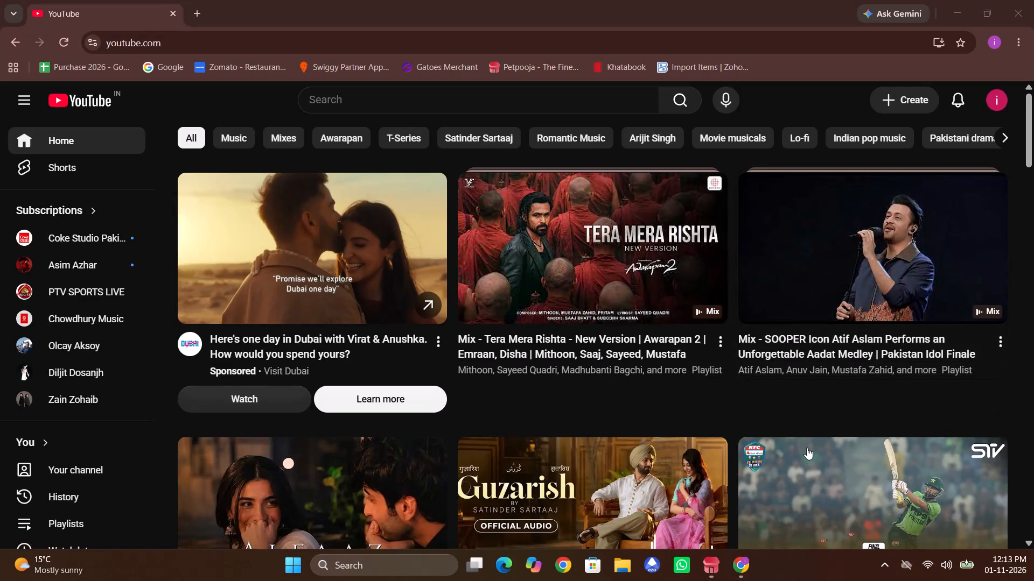
# Connect the computer to the paired Bluetooth audio device SA-D40.
pyautogui.click(931, 574)
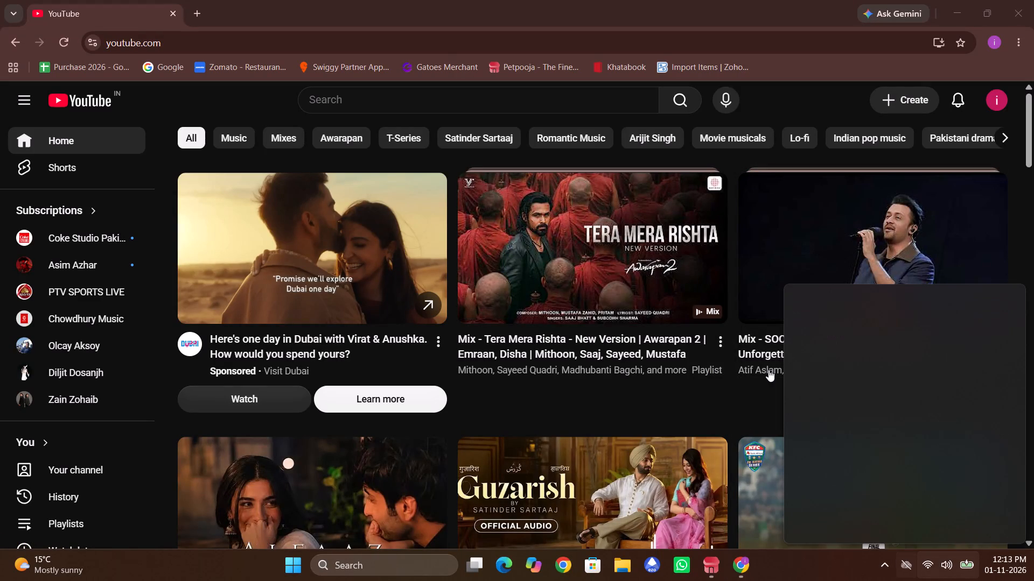
pyautogui.click(926, 323)
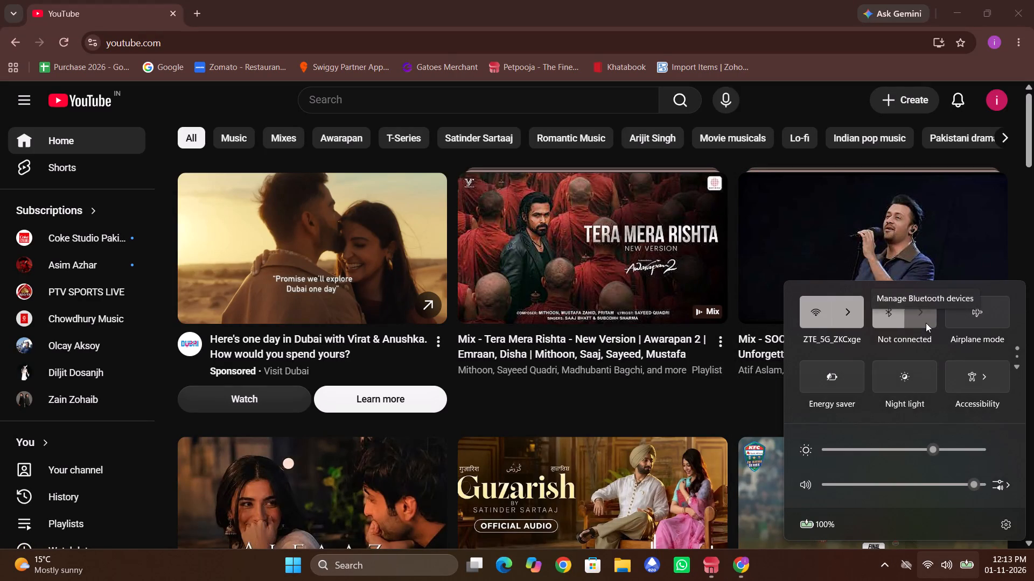
pyautogui.click(849, 338)
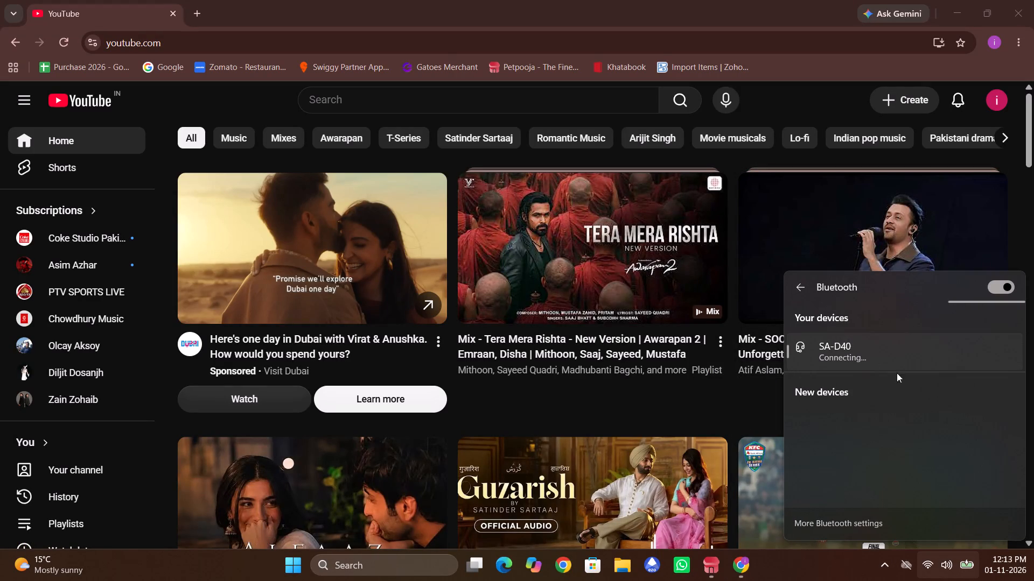
# Return to the Petpooja table view, open outside table O3 and add one Tandoori Chicken in the Half variation.
pyautogui.click(955, 10)
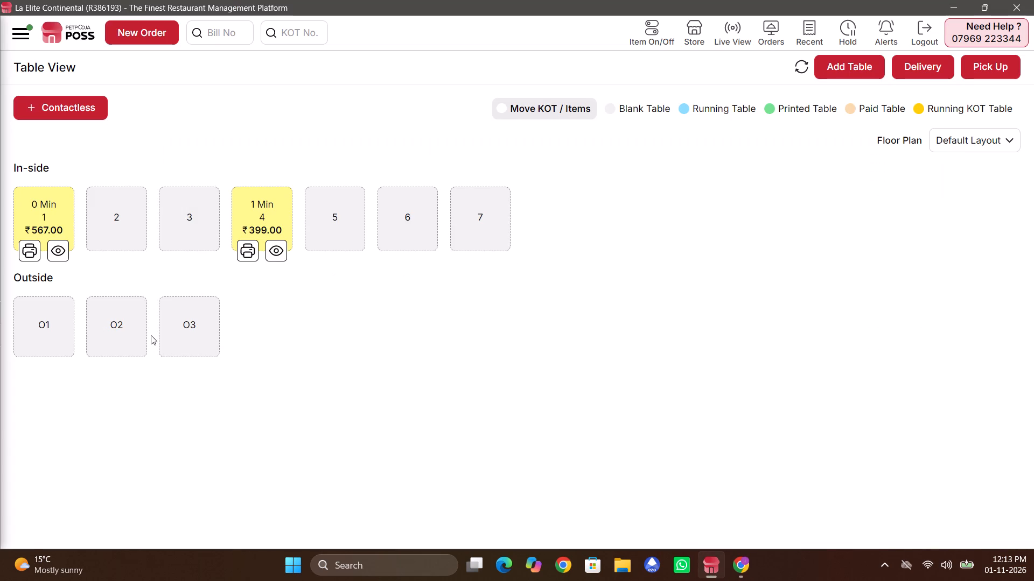
pyautogui.click(174, 332)
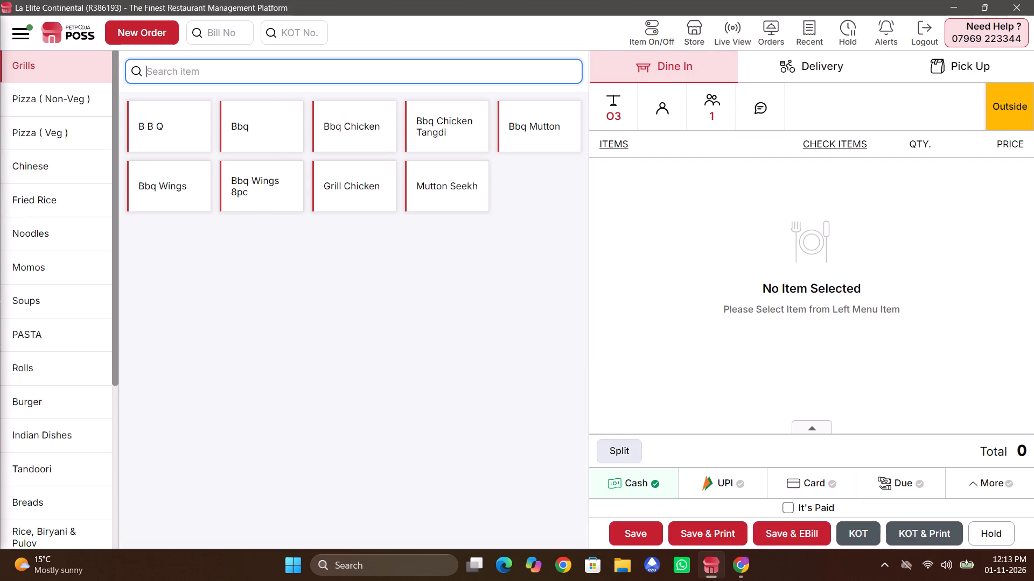
pyautogui.click(282, 79)
pyautogui.write('tandoo')
pyautogui.press('Return')
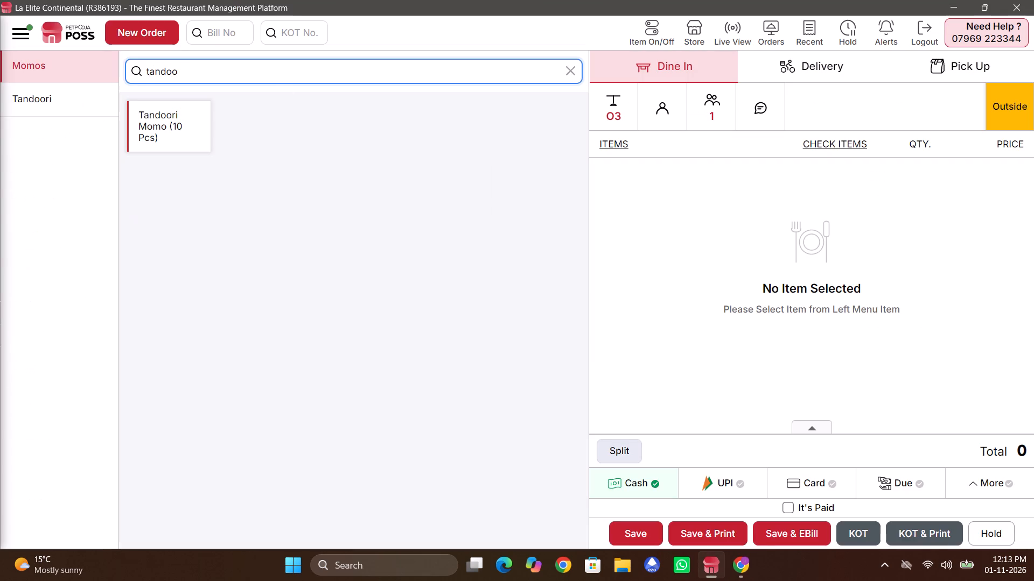
pyautogui.click(18, 101)
pyautogui.click(243, 143)
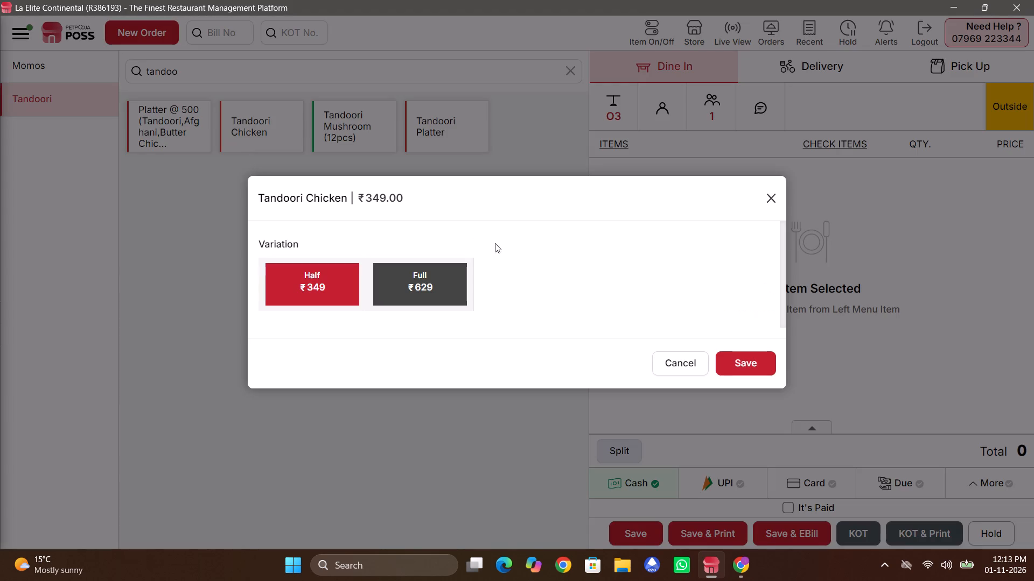
pyautogui.click(756, 367)
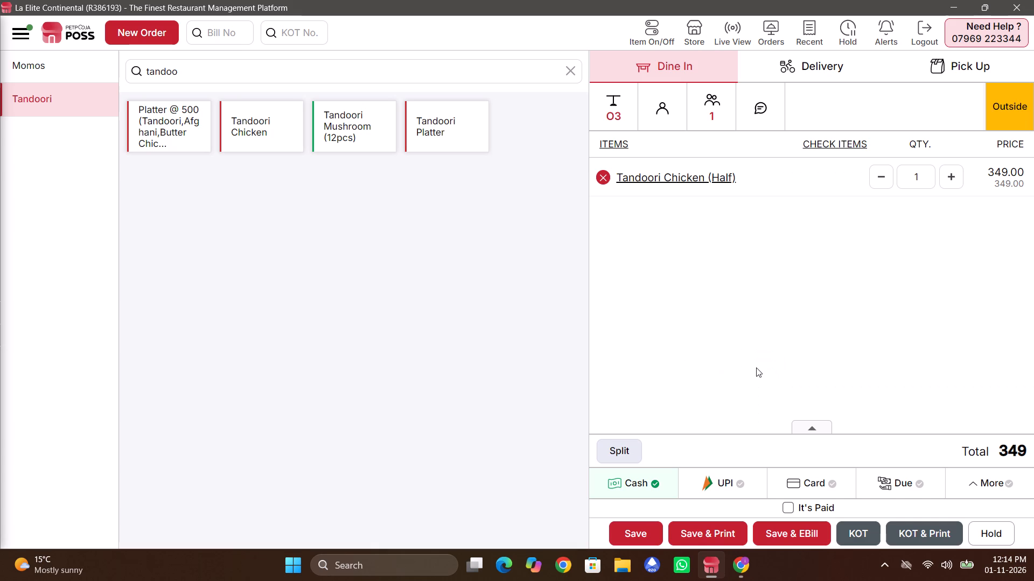
# Assign the first saved customer named swiggy to the O3 order and send it as a printed KOT.
pyautogui.click(637, 103)
pyautogui.click(667, 105)
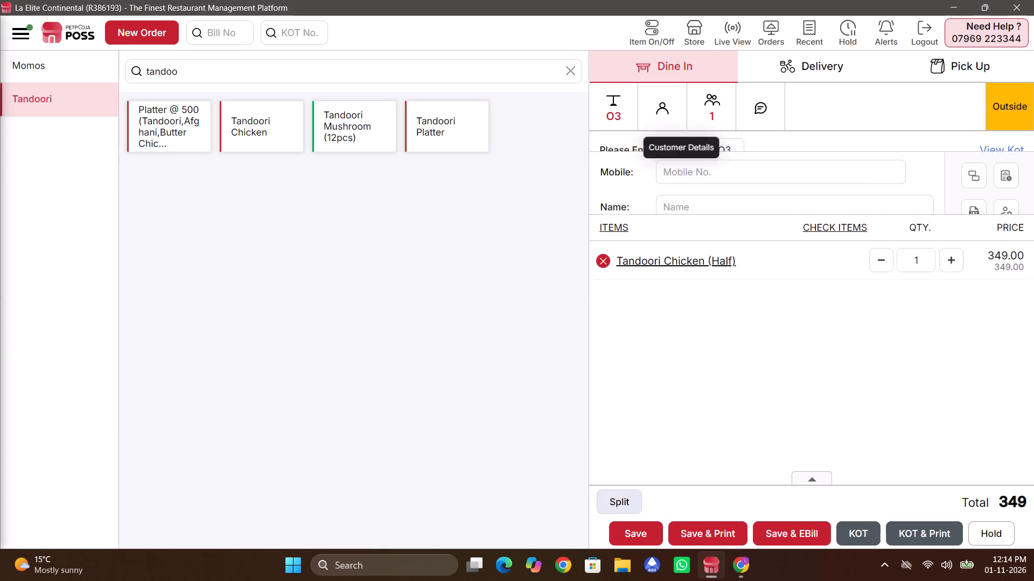
pyautogui.click(688, 185)
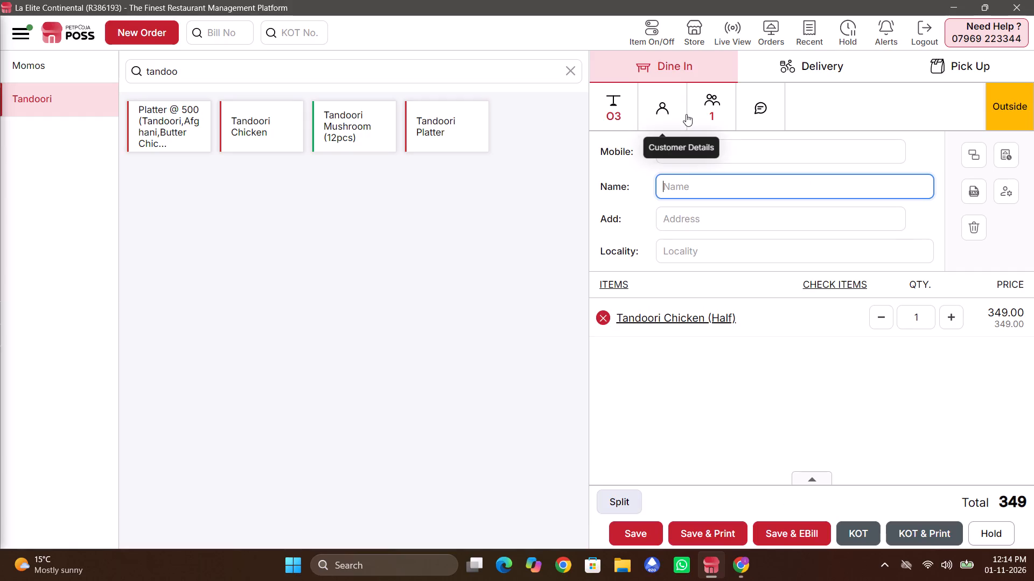
pyautogui.write('Swig')
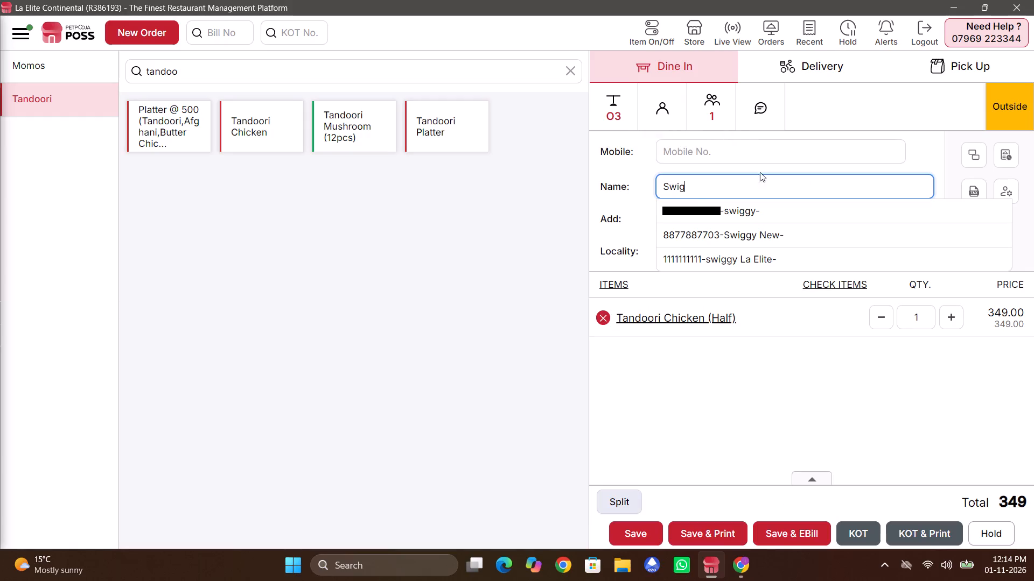
pyautogui.click(766, 207)
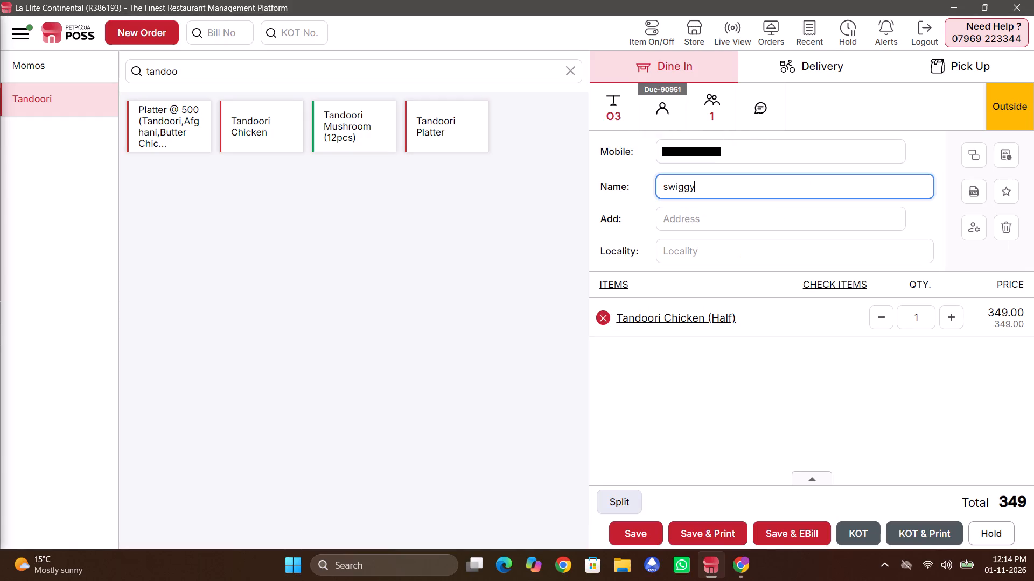
pyautogui.click(911, 535)
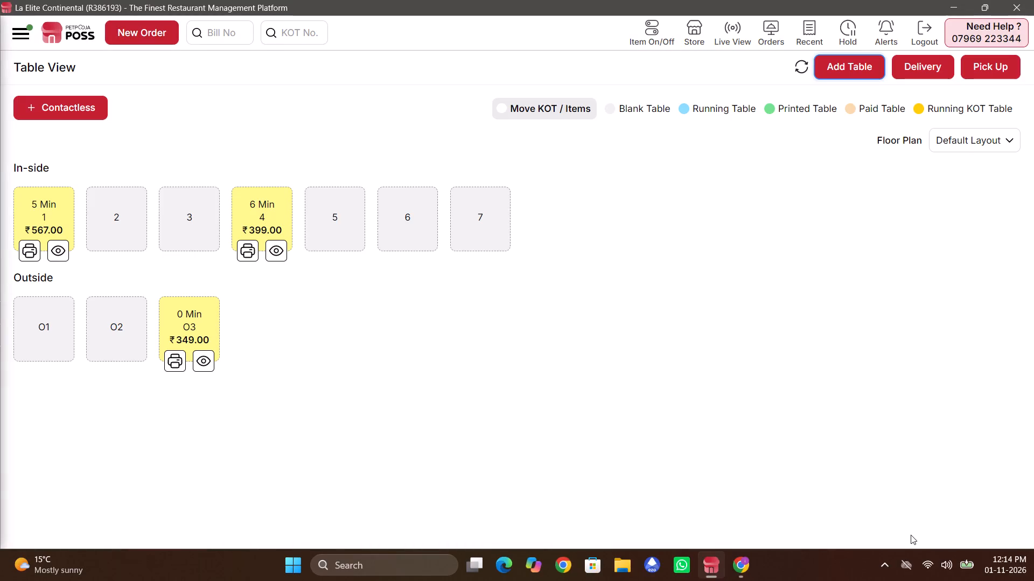
# Switch to the Chrome window with YouTube and check the Bluetooth connection in the system quick settings.
pyautogui.click(736, 573)
pyautogui.click(939, 570)
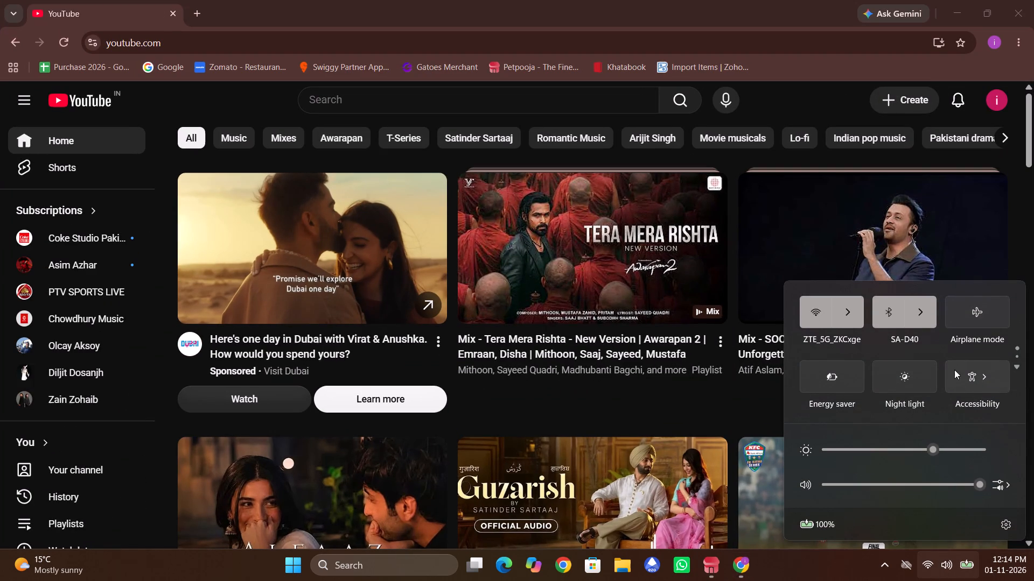
pyautogui.click(464, 408)
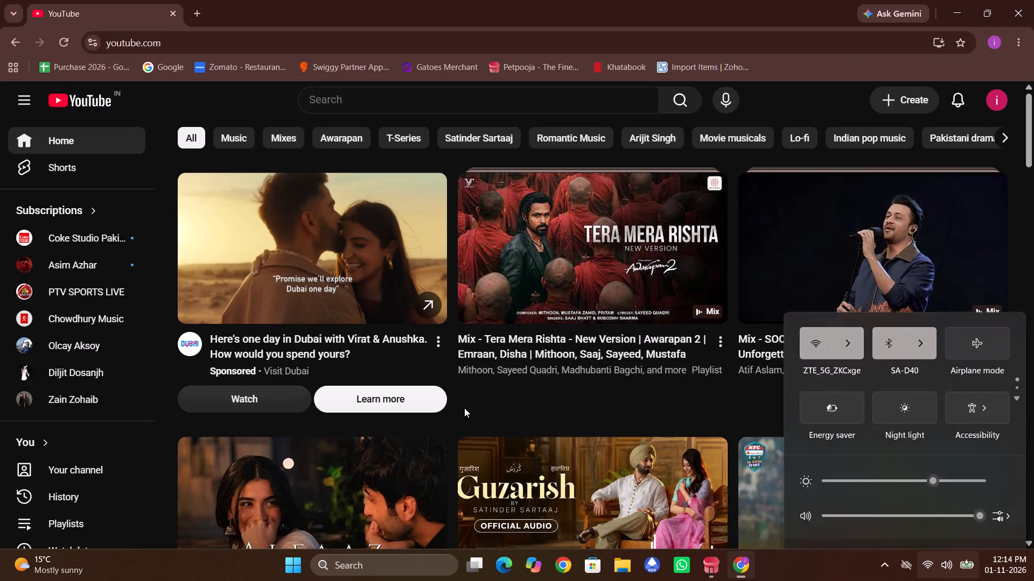